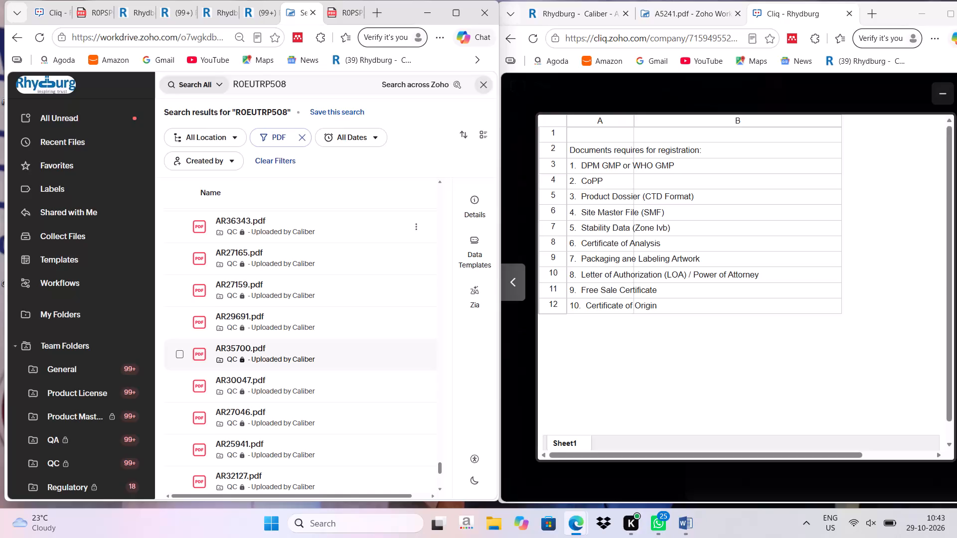
# Look through the PDF search results for R0EUTRP508, continuing through the additional batches of QC and Regulatory files.
pyautogui.scroll(-2, 229, 364)
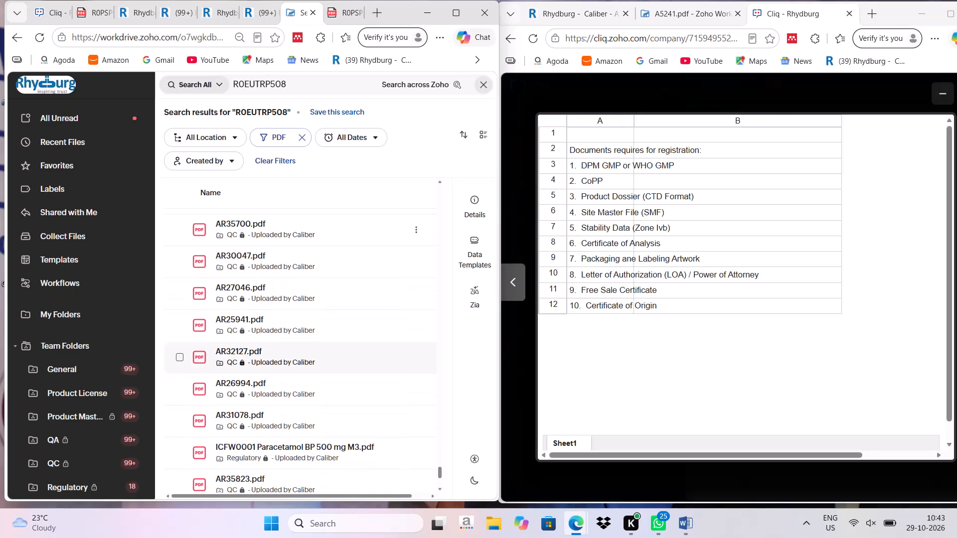
pyautogui.scroll(-3, 229, 364)
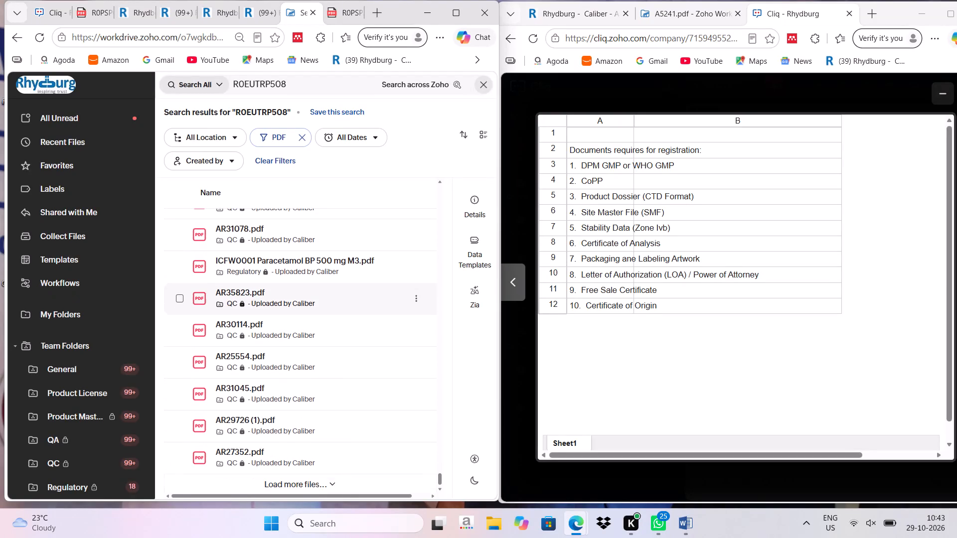
pyautogui.scroll(-2, 229, 364)
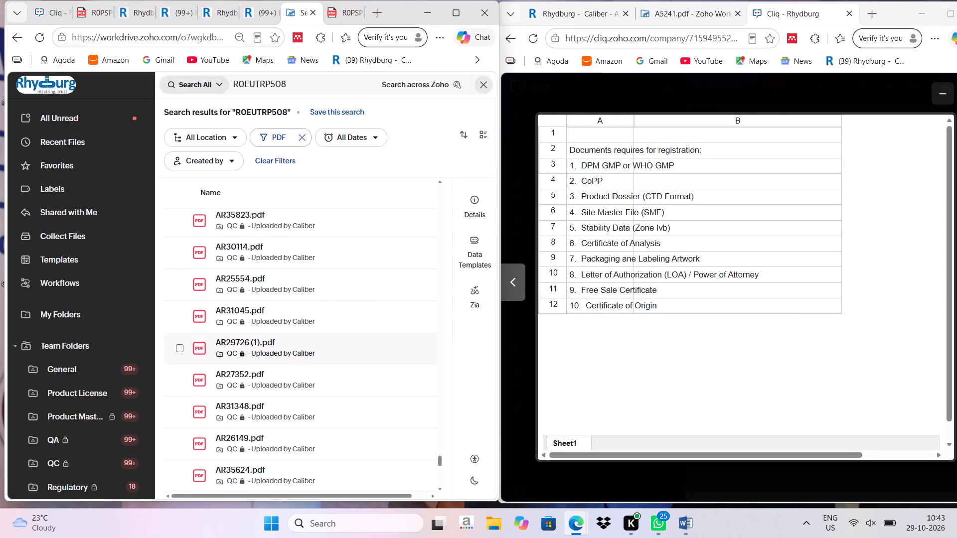
pyautogui.scroll(-4, 371, 368)
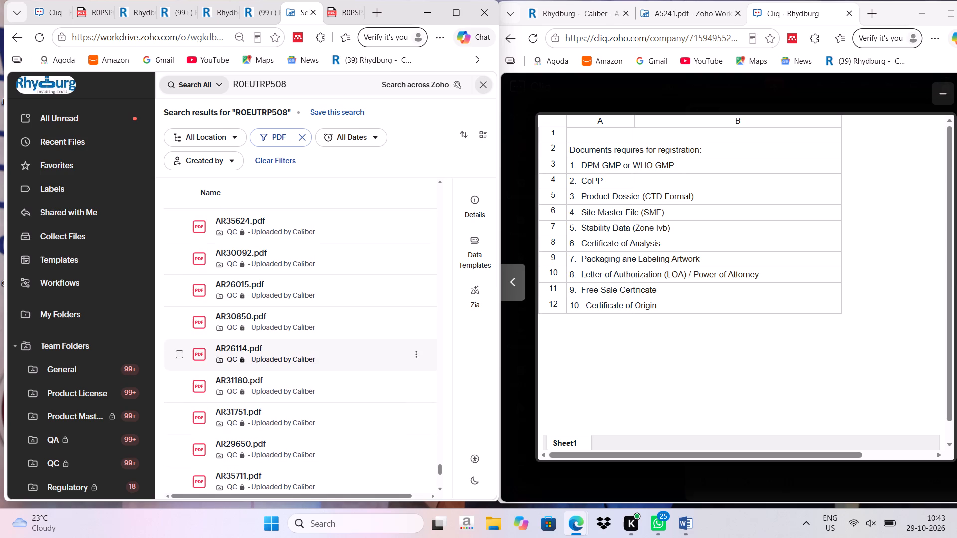
pyautogui.scroll(-4, 347, 373)
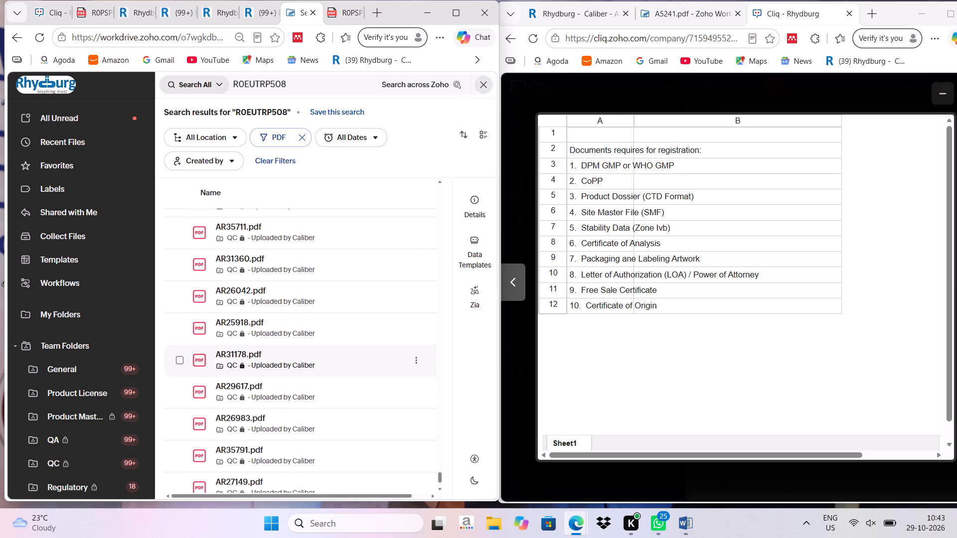
pyautogui.scroll(-6, 347, 373)
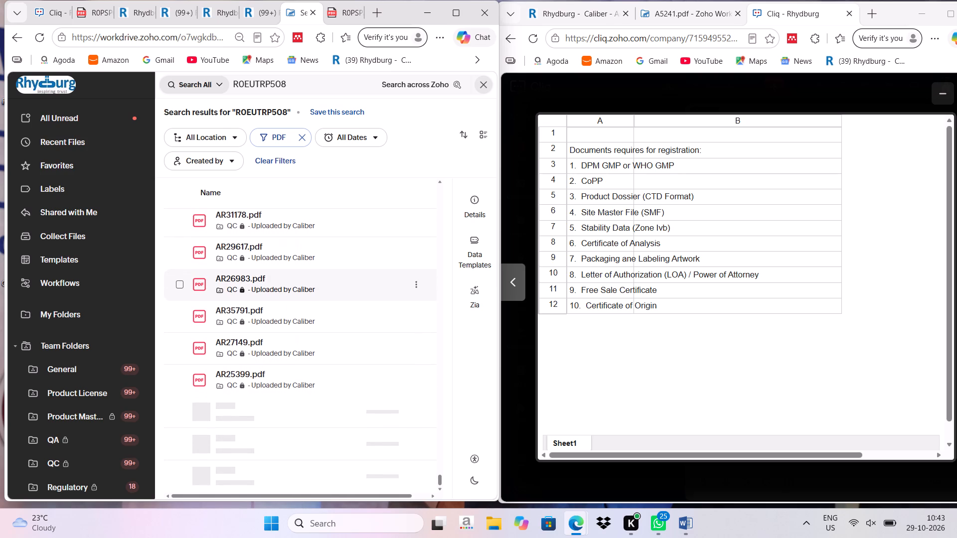
pyautogui.scroll(-4, 347, 373)
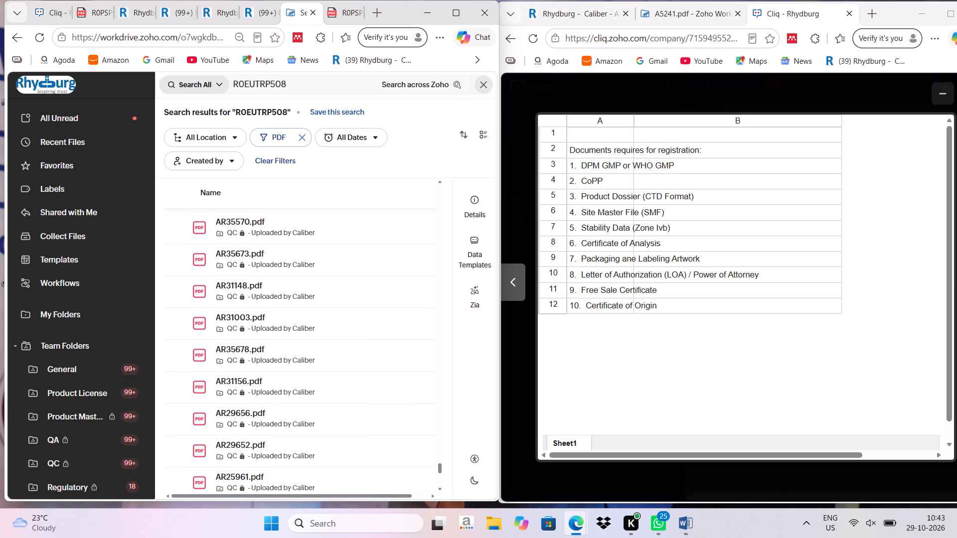
pyautogui.scroll(-5, 347, 373)
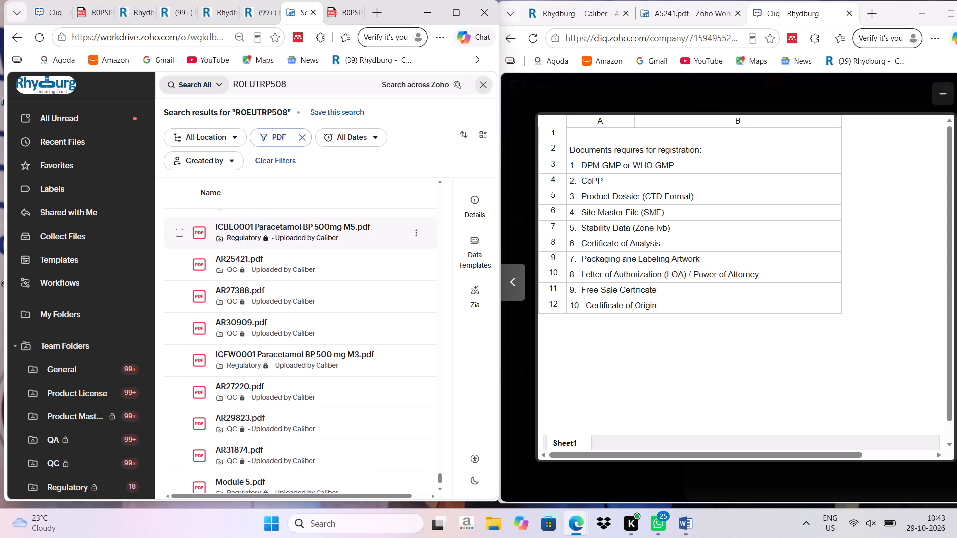
pyautogui.scroll(-7, 347, 373)
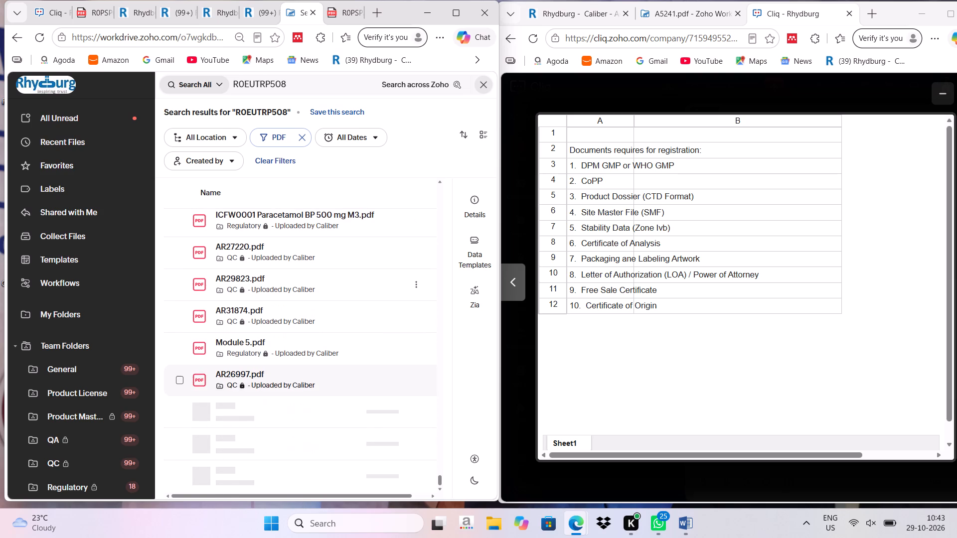
pyautogui.scroll(-3, 347, 373)
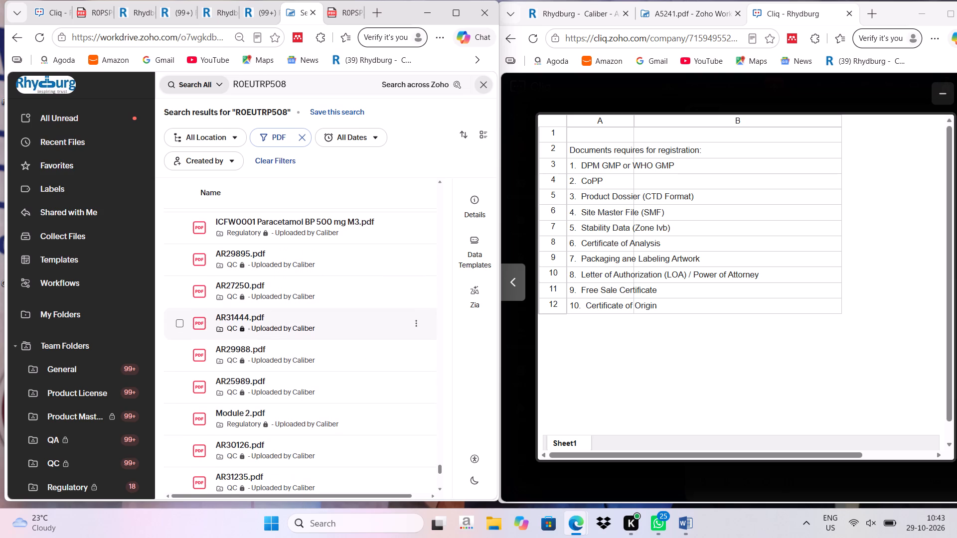
pyautogui.scroll(-5, 347, 373)
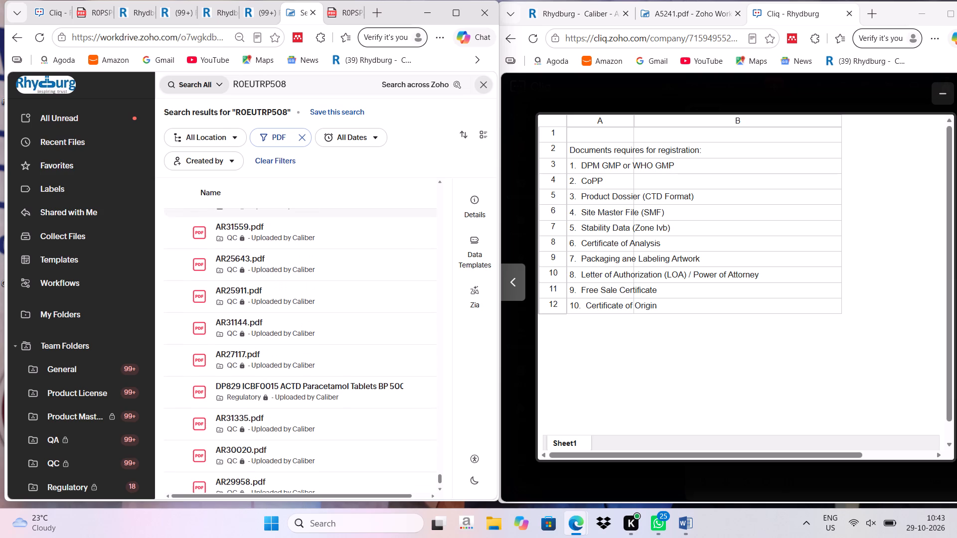
pyautogui.scroll(-3, 315, 401)
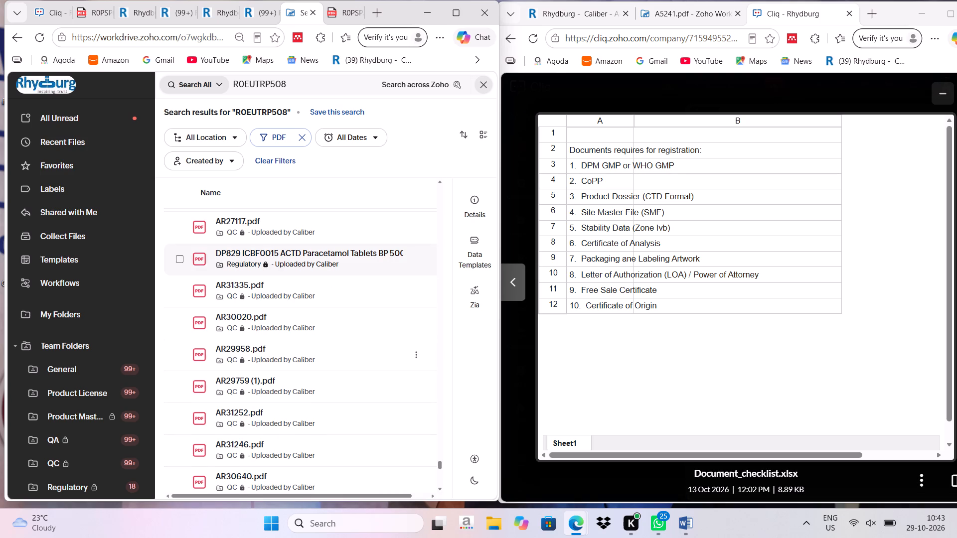
pyautogui.scroll(-4, 304, 363)
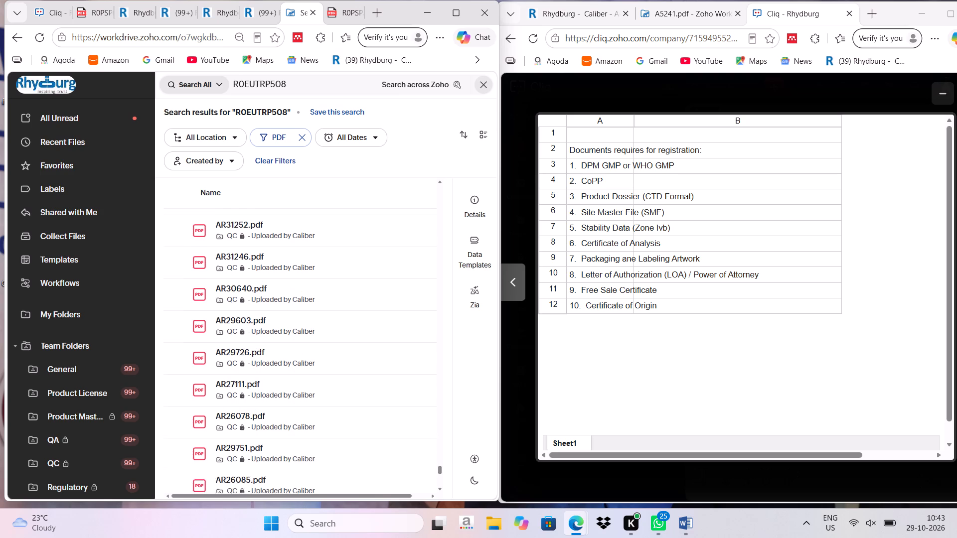
pyautogui.scroll(-6, 304, 363)
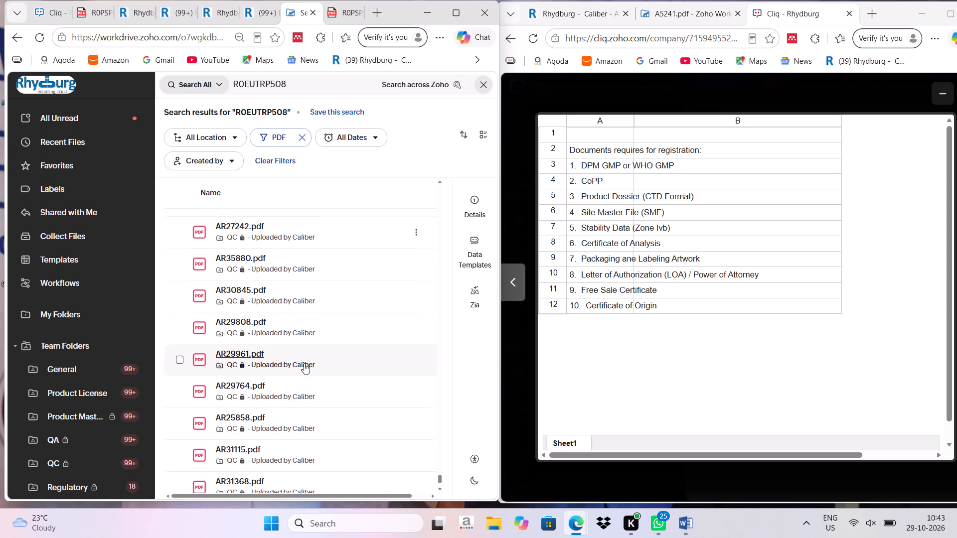
pyautogui.scroll(-4, 304, 363)
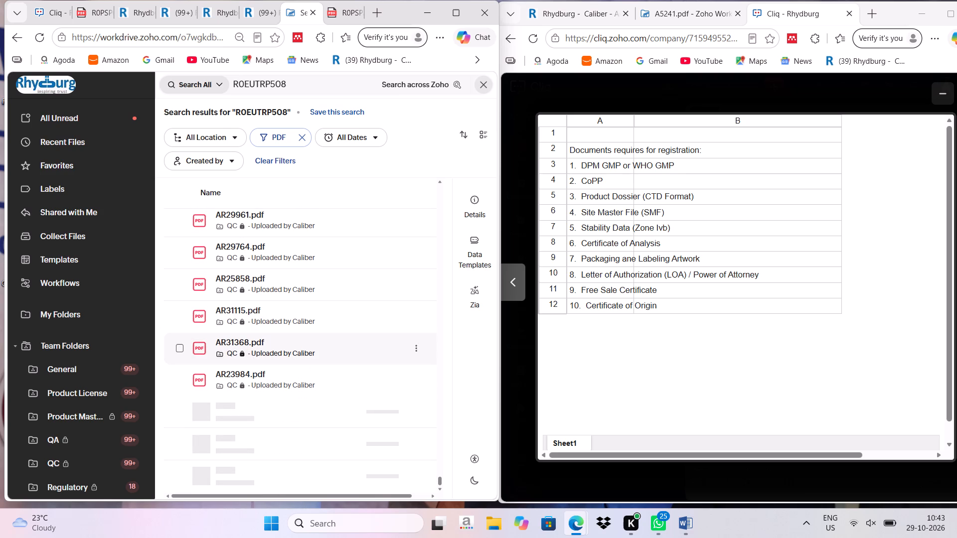
pyautogui.scroll(-1, 288, 397)
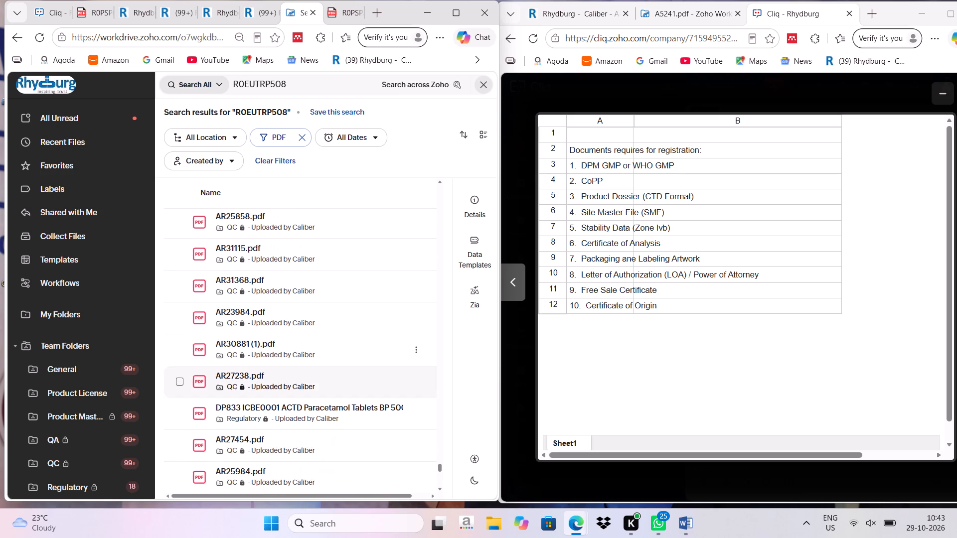
pyautogui.scroll(-4, 288, 417)
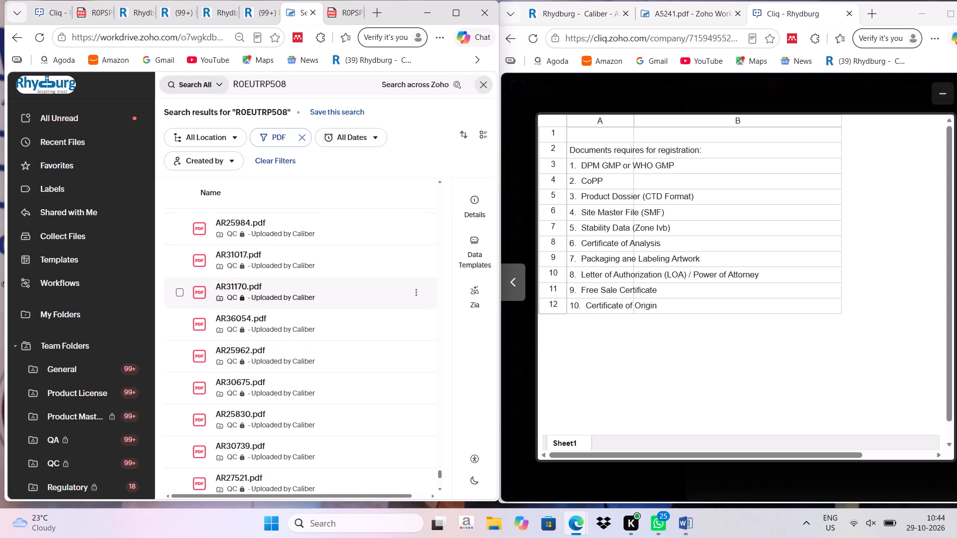
pyautogui.scroll(-5, 288, 417)
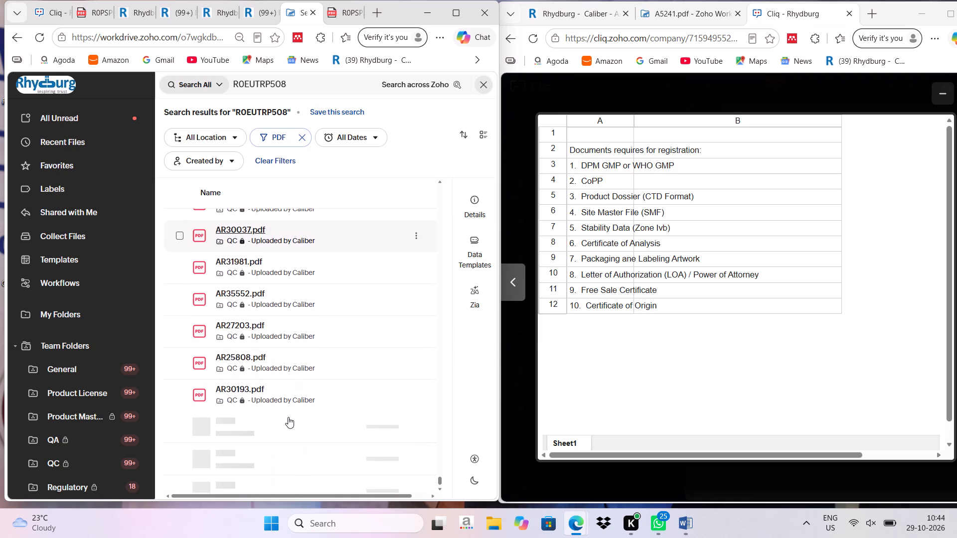
pyautogui.scroll(-2, 288, 417)
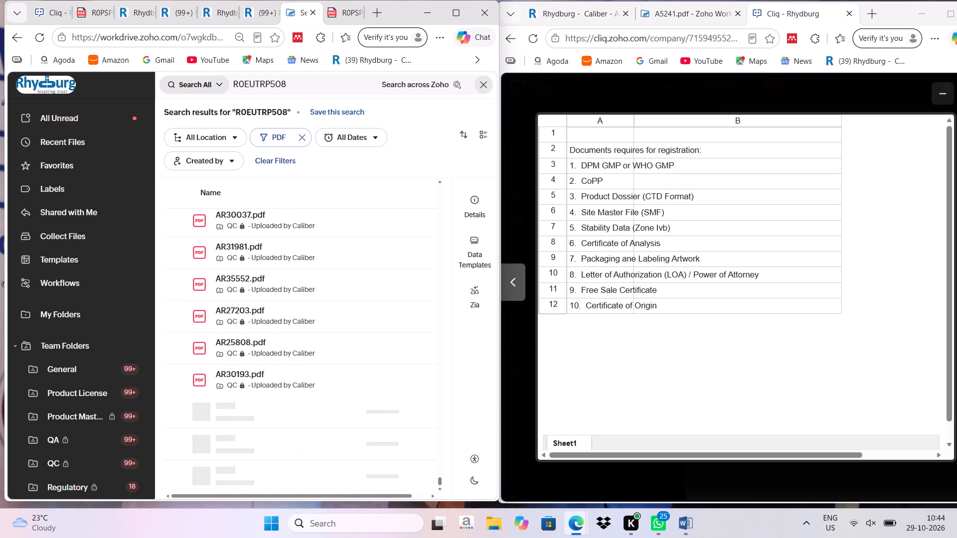
pyautogui.scroll(-3, 288, 417)
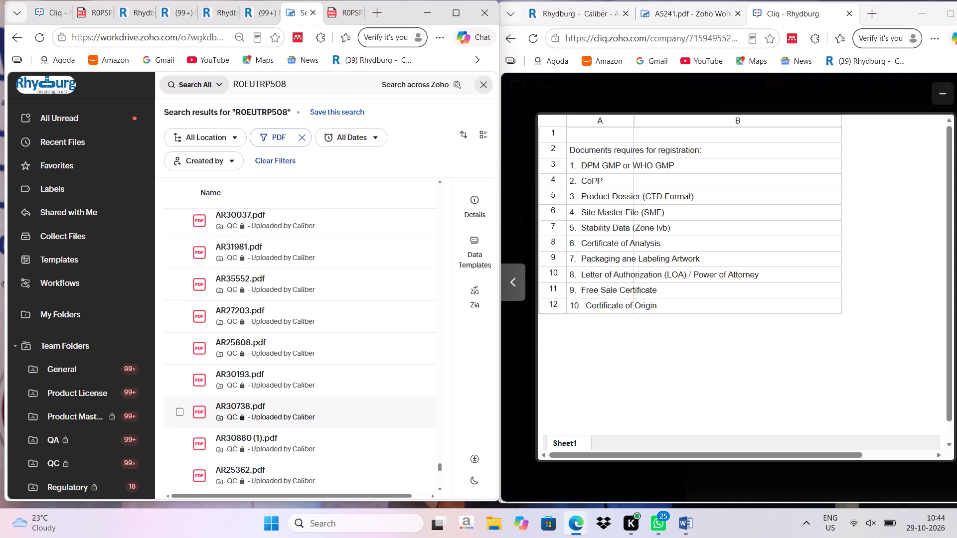
pyautogui.scroll(-6, 288, 417)
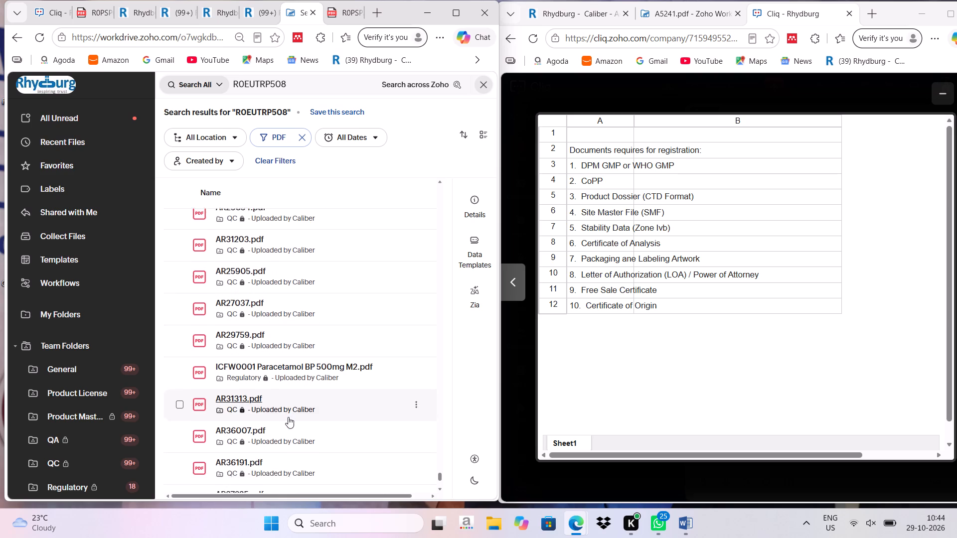
pyautogui.scroll(-3, 288, 417)
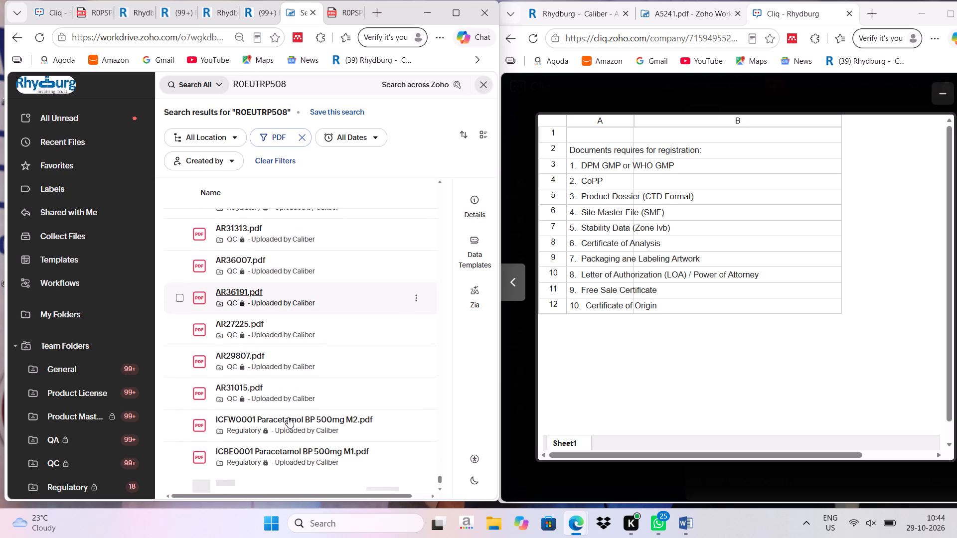
pyautogui.scroll(-1, 288, 417)
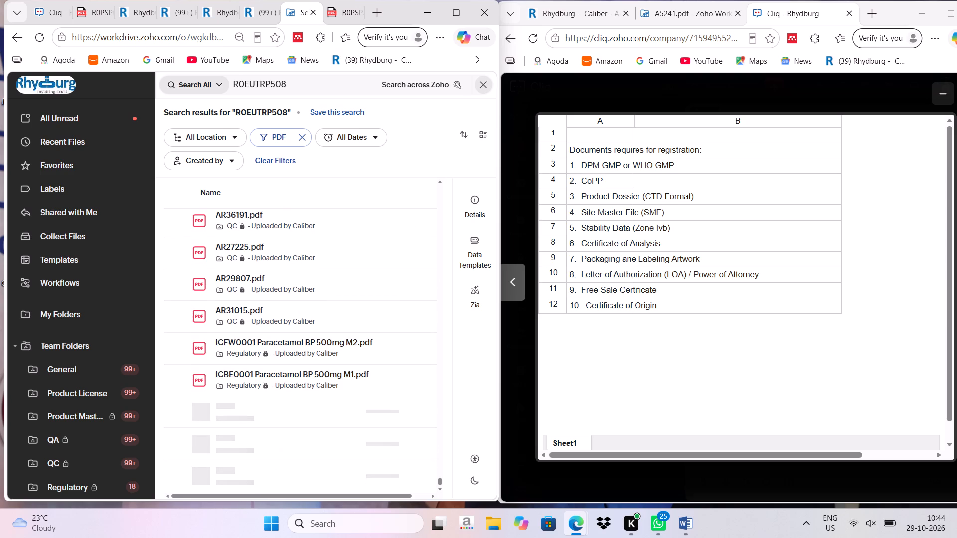
pyautogui.scroll(-4, 288, 417)
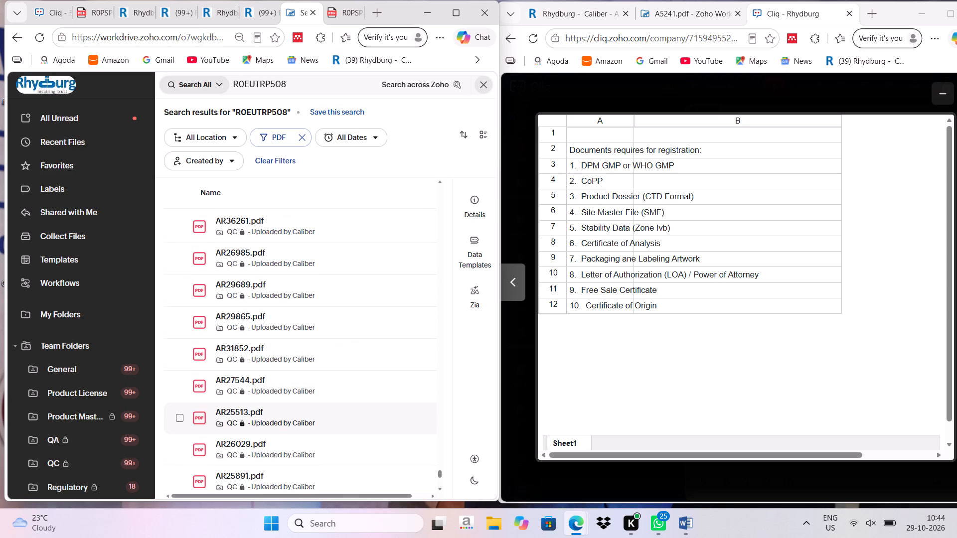
pyautogui.scroll(-4, 288, 417)
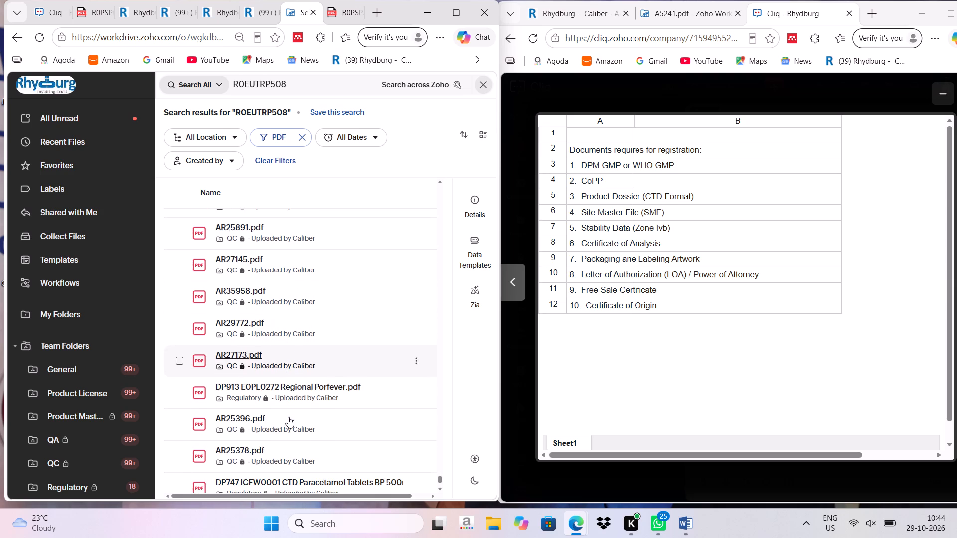
pyautogui.scroll(-3, 288, 417)
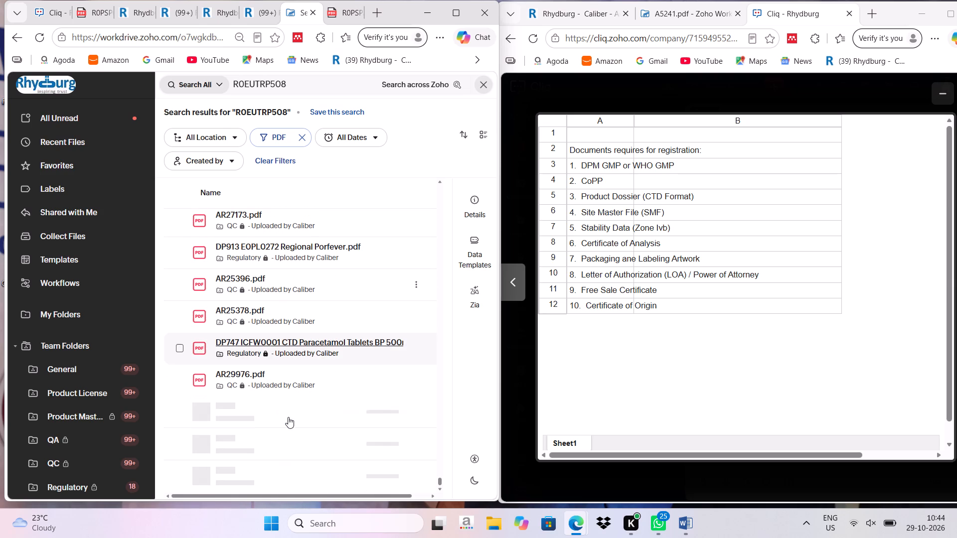
pyautogui.scroll(-2, 288, 417)
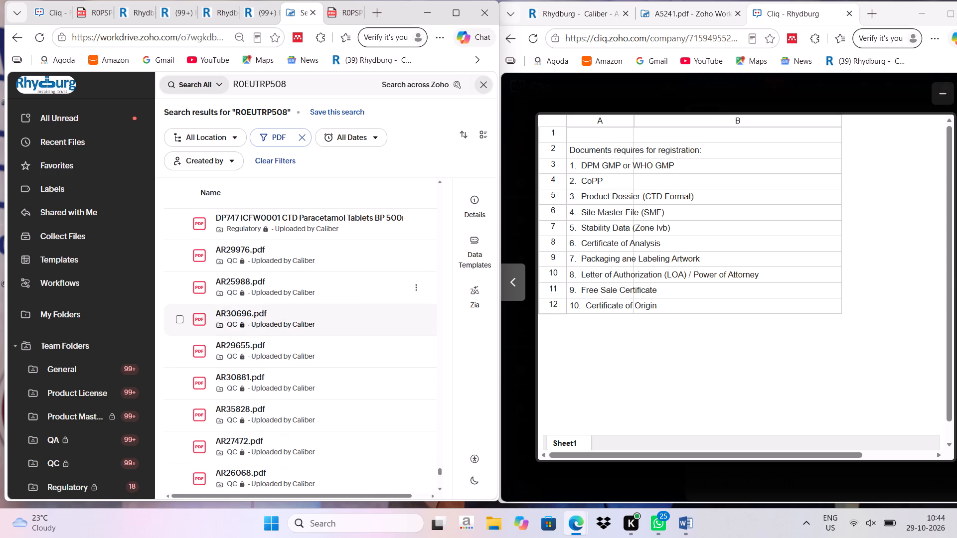
pyautogui.scroll(-5, 288, 417)
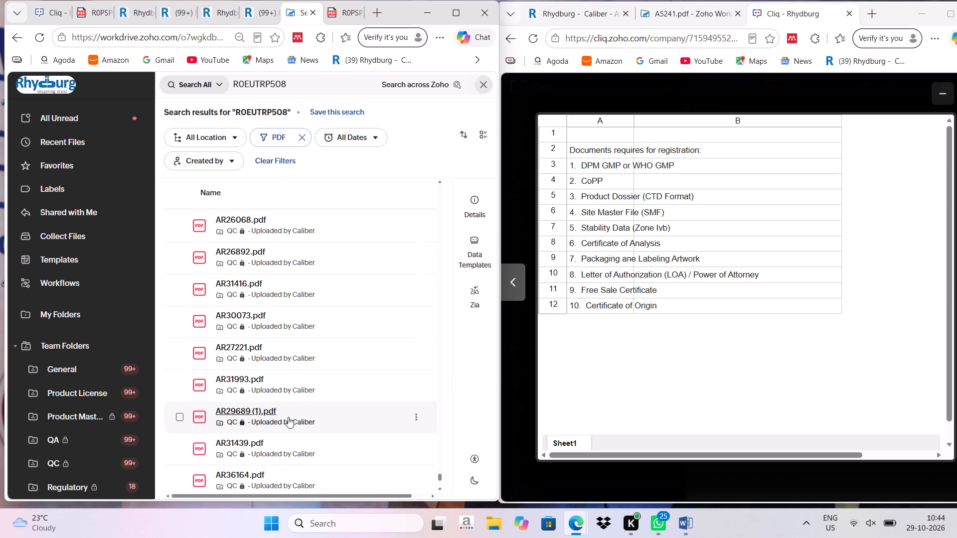
pyautogui.scroll(-2, 288, 417)
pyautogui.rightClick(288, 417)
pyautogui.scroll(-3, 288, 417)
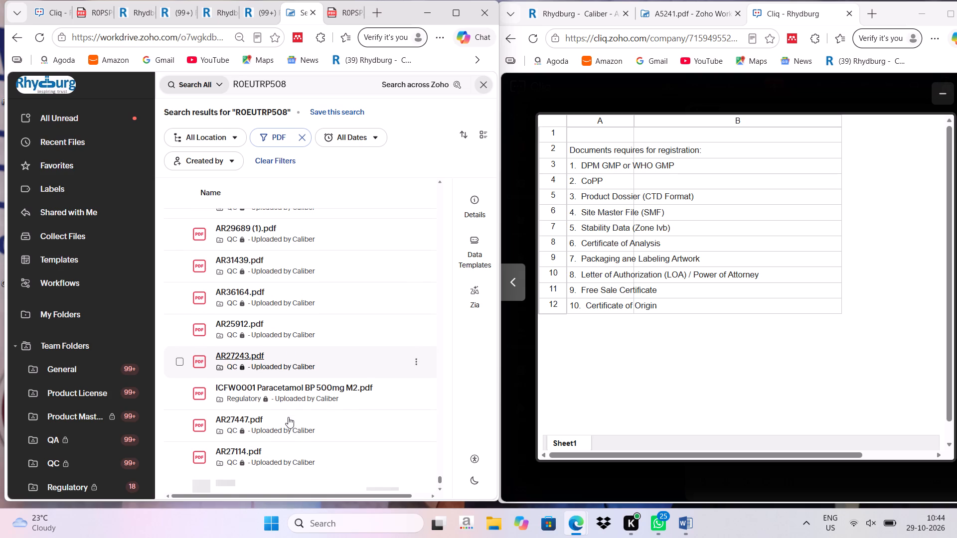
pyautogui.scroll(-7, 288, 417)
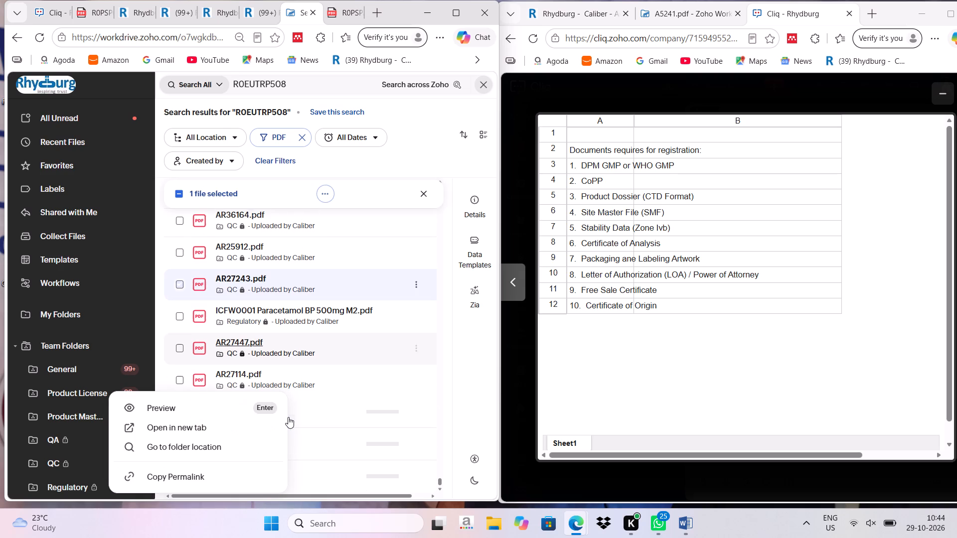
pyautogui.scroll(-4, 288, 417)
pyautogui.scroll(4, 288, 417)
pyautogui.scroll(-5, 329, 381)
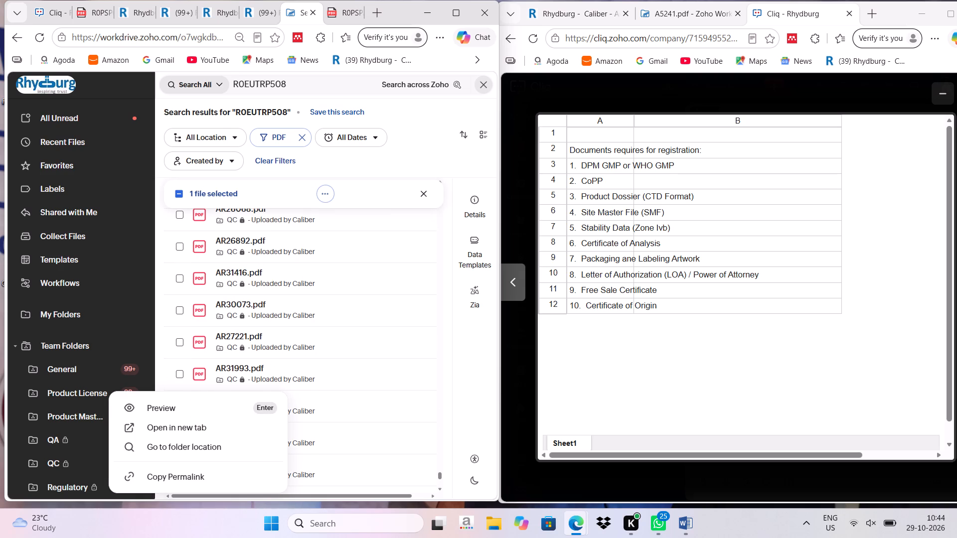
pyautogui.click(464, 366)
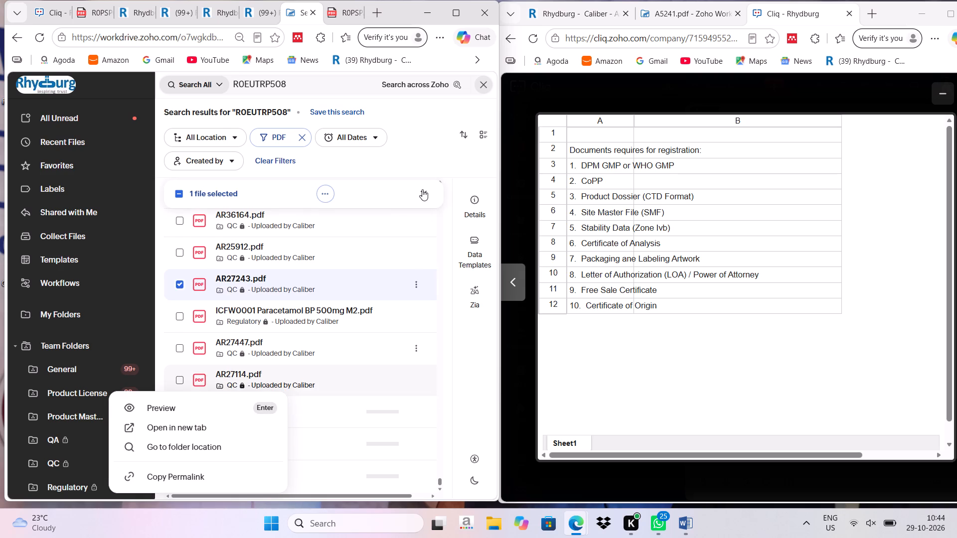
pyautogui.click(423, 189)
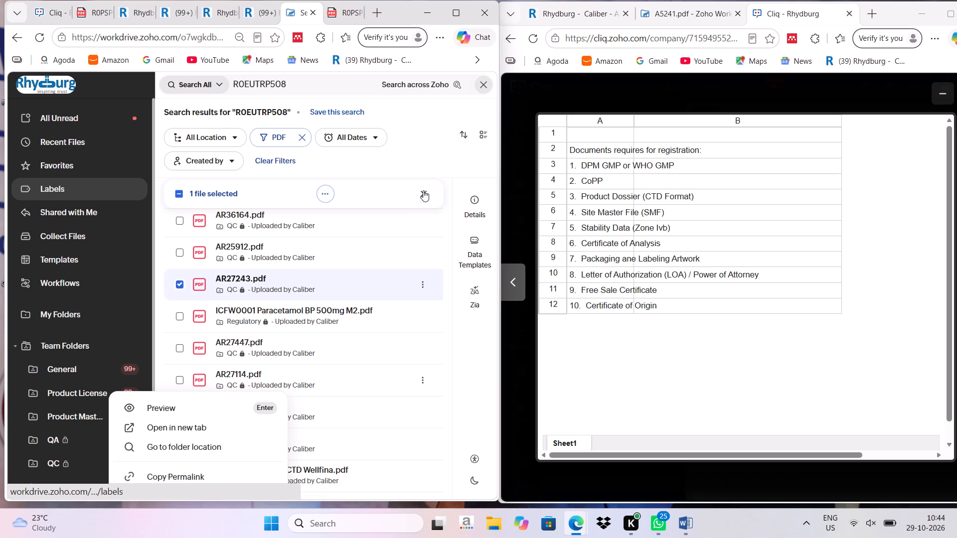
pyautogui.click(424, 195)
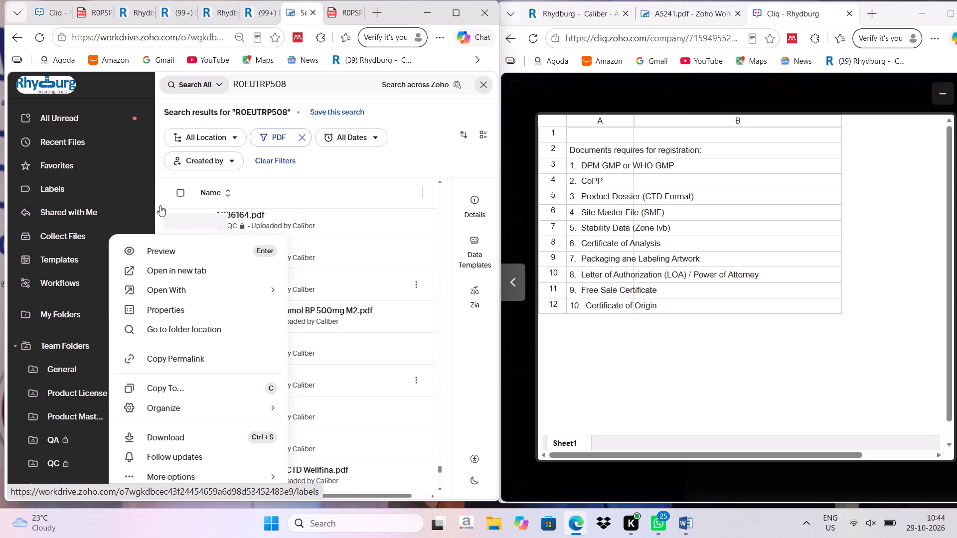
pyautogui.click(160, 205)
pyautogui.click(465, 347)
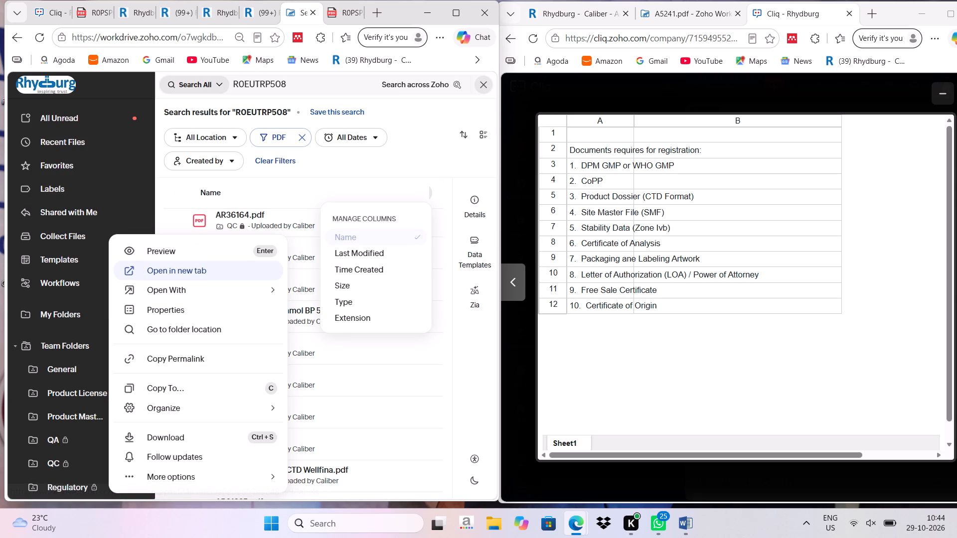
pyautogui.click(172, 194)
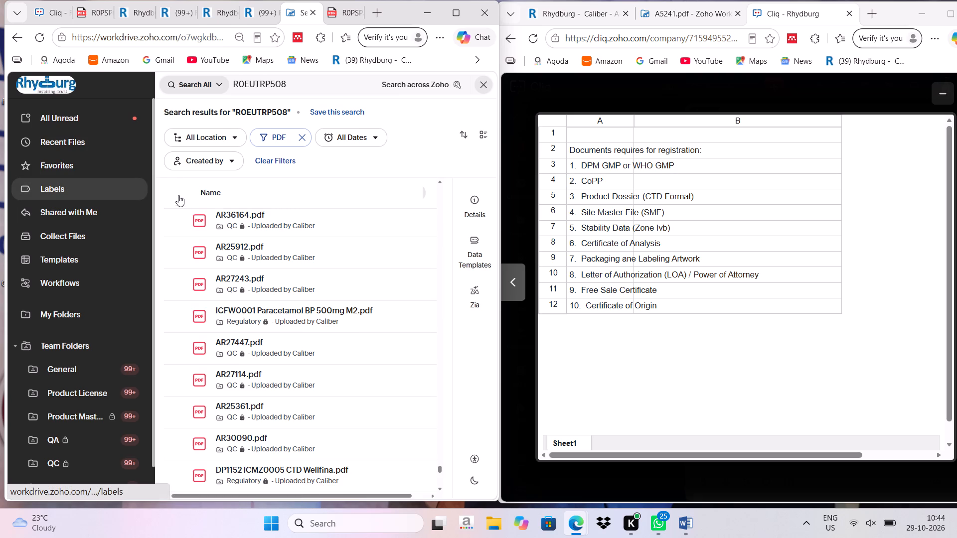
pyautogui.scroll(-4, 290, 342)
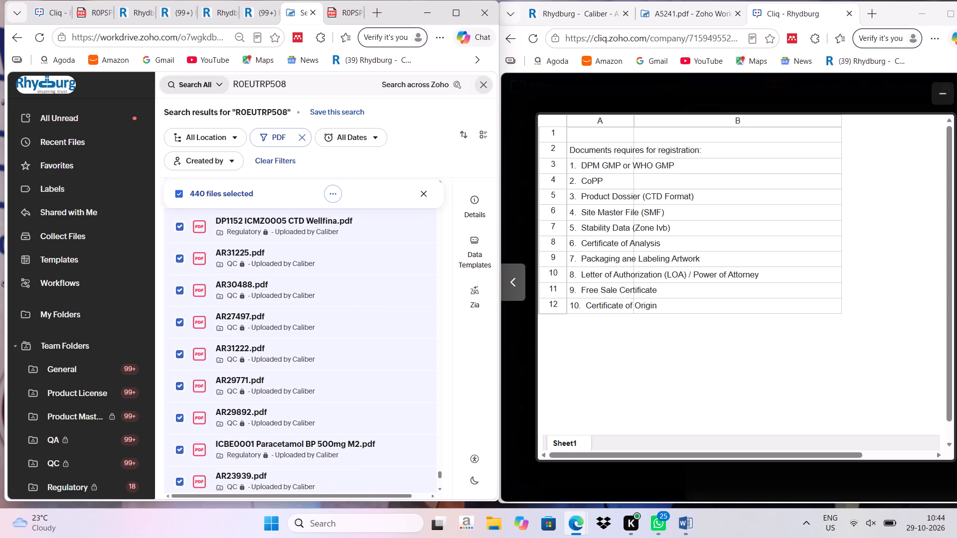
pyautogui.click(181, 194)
# Look through the further PDF search results for R0EUTRP508, loading more of the QC and Regulatory files.
pyautogui.scroll(-2, 357, 365)
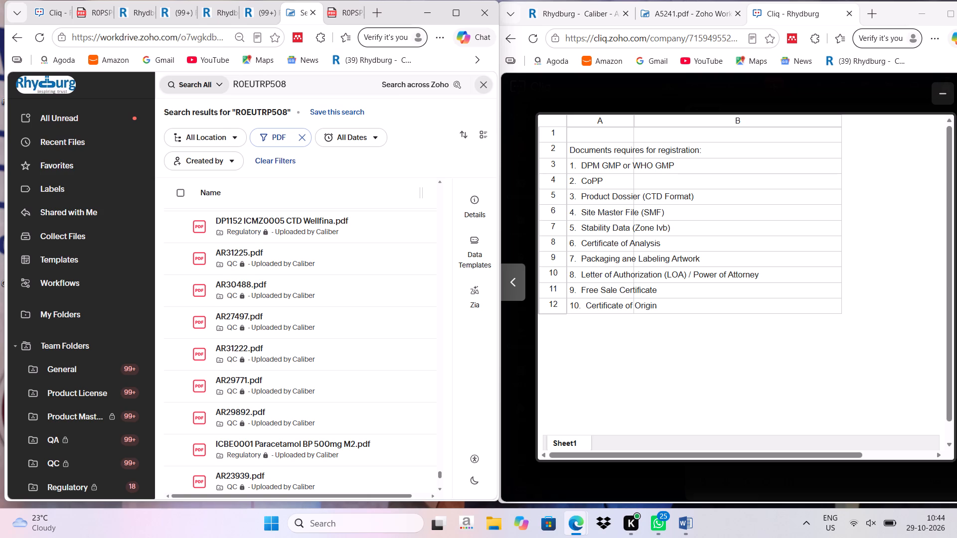
pyautogui.scroll(-3, 338, 418)
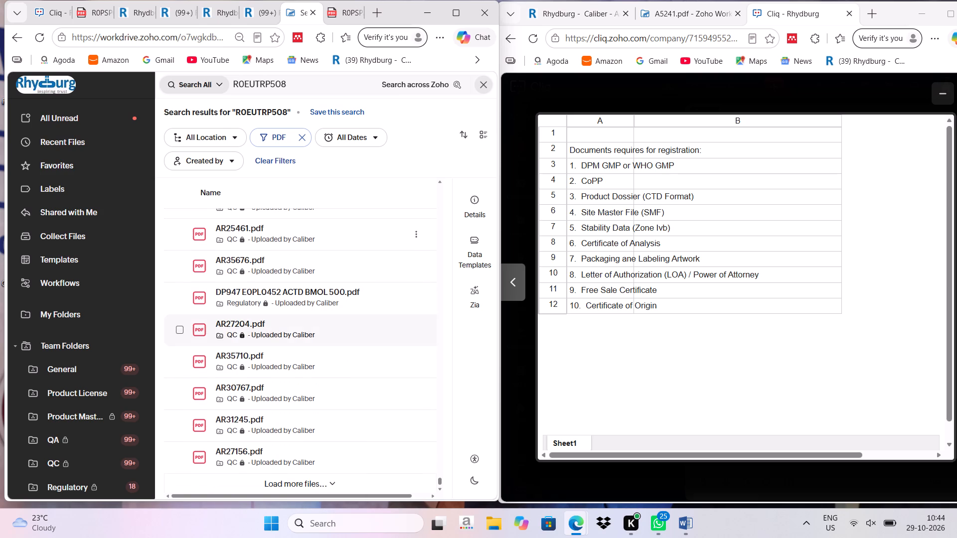
pyautogui.scroll(-3, 338, 418)
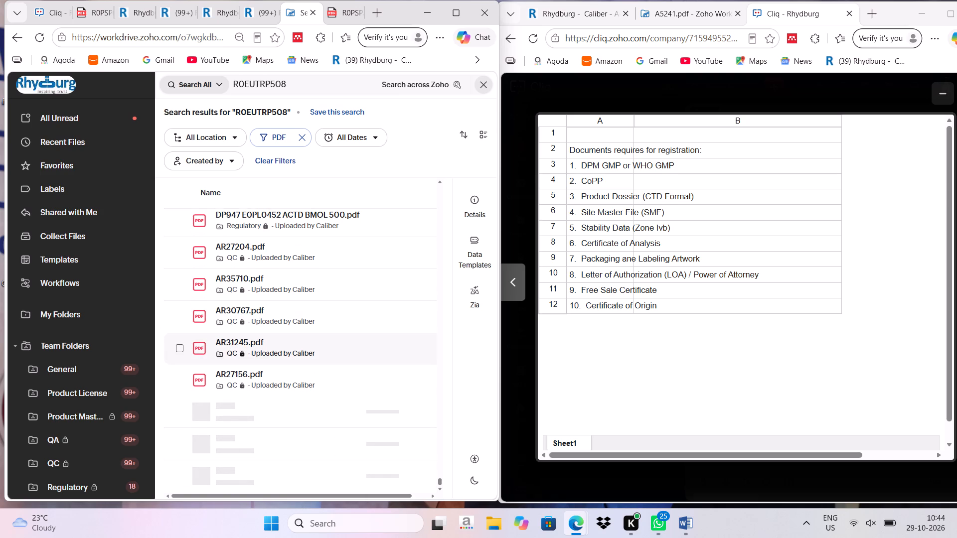
pyautogui.scroll(-3, 307, 346)
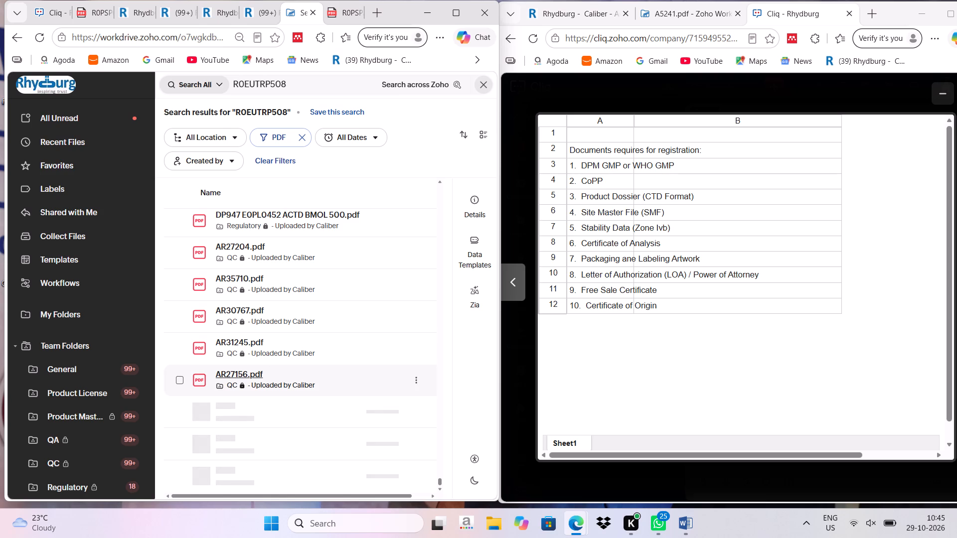
pyautogui.scroll(-3, 262, 354)
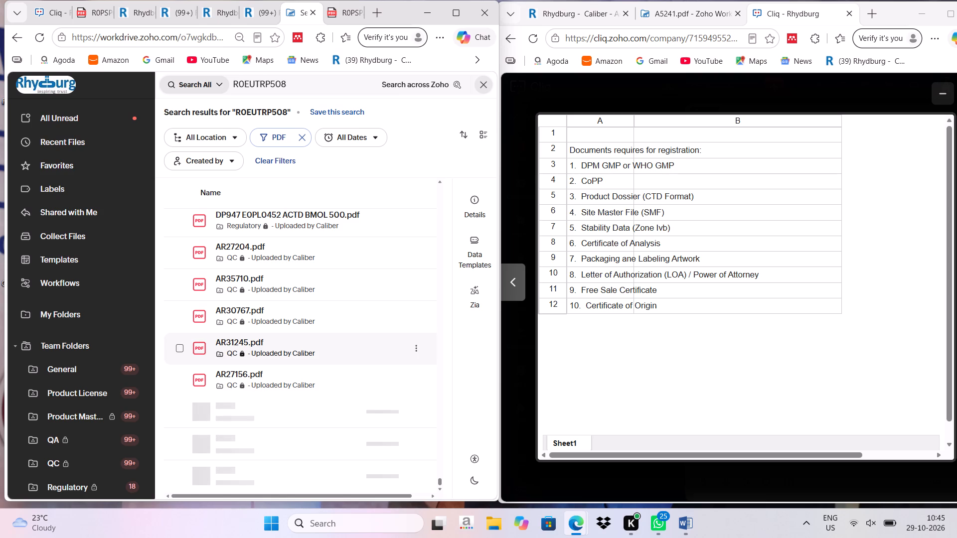
pyautogui.scroll(-4, 262, 314)
pyautogui.scroll(2, 262, 314)
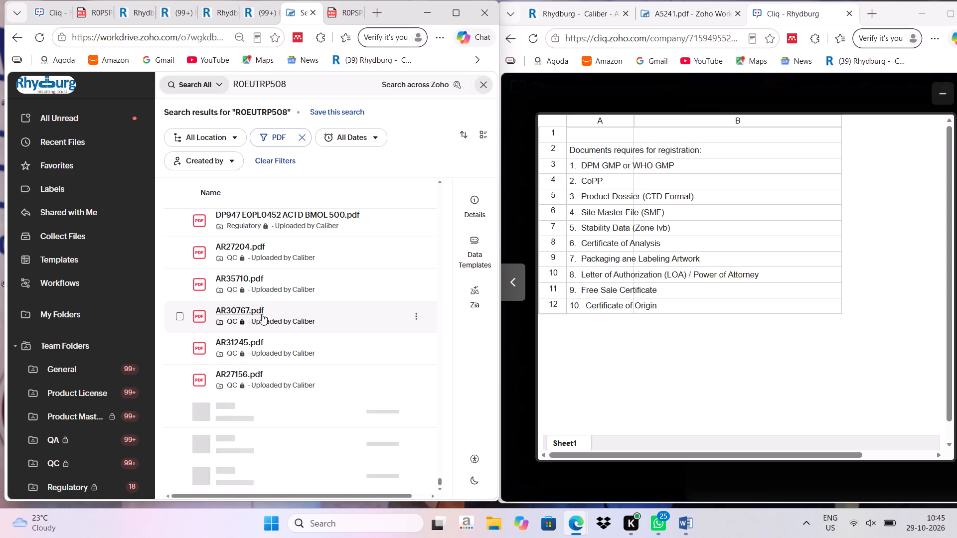
pyautogui.scroll(4, 262, 314)
pyautogui.scroll(-10, 262, 314)
pyautogui.scroll(-5, 293, 355)
# Open AR31245.pdf from the search results to view its Certificate of Analysis.
pyautogui.rightClick(293, 355)
pyautogui.moveTo(249, 362); pyautogui.dragTo(242, 359, button='right')
pyautogui.moveTo(180, 349); pyautogui.dragTo(173, 346, button='right')
pyautogui.moveTo(175, 322); pyautogui.dragTo(186, 220, button='right')
pyautogui.moveTo(185, 215); pyautogui.dragTo(180, 249, button='right')
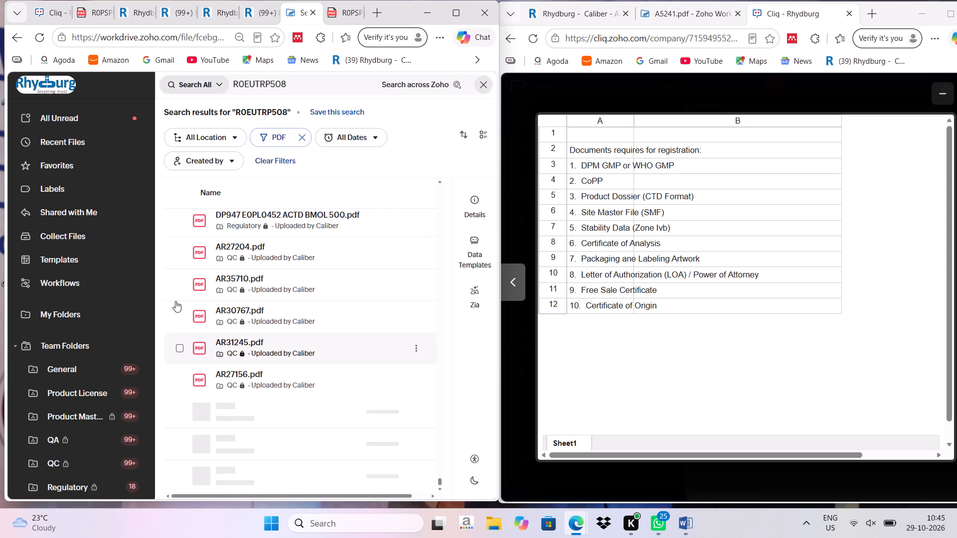
pyautogui.rightClick(184, 327)
pyautogui.scroll(-4, 184, 327)
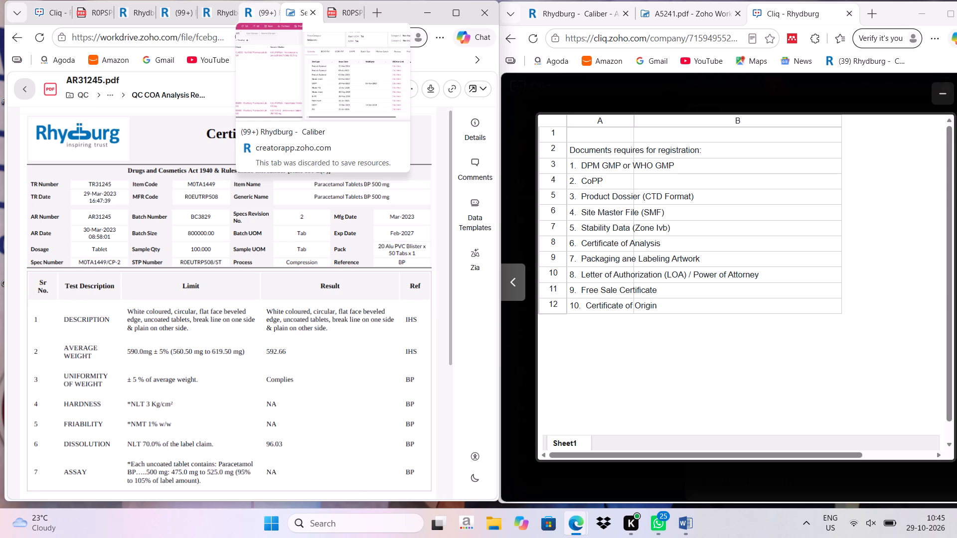
pyautogui.click(160, 374)
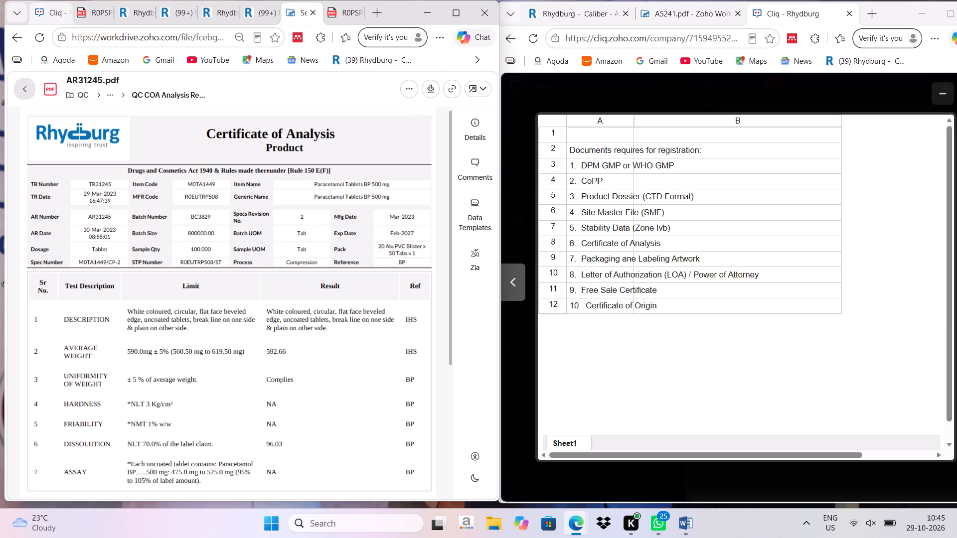
# In the maximized Caliber Change Control page, search for records whose Ref contains 10230.
pyautogui.click(125, 8)
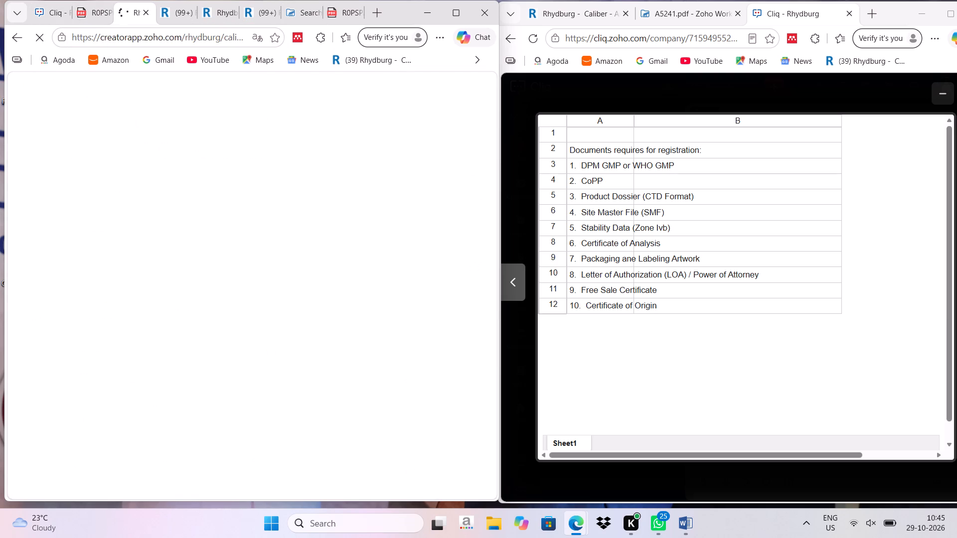
pyautogui.click(455, 10)
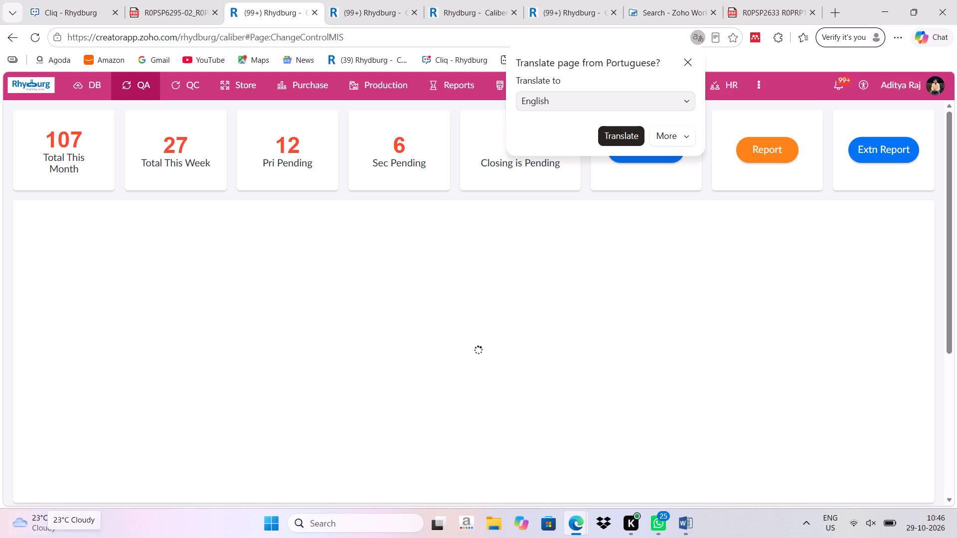
pyautogui.click(685, 63)
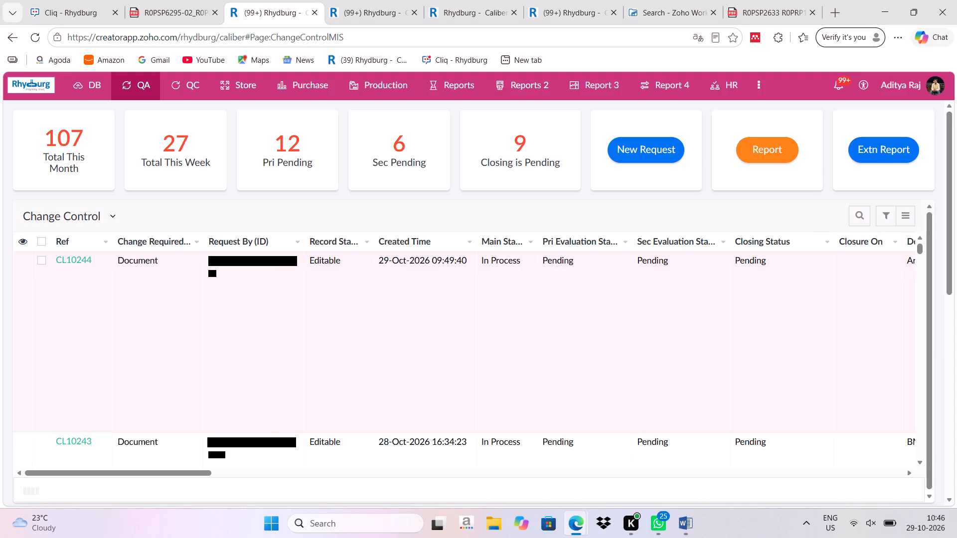
pyautogui.click(57, 242)
pyautogui.click(87, 260)
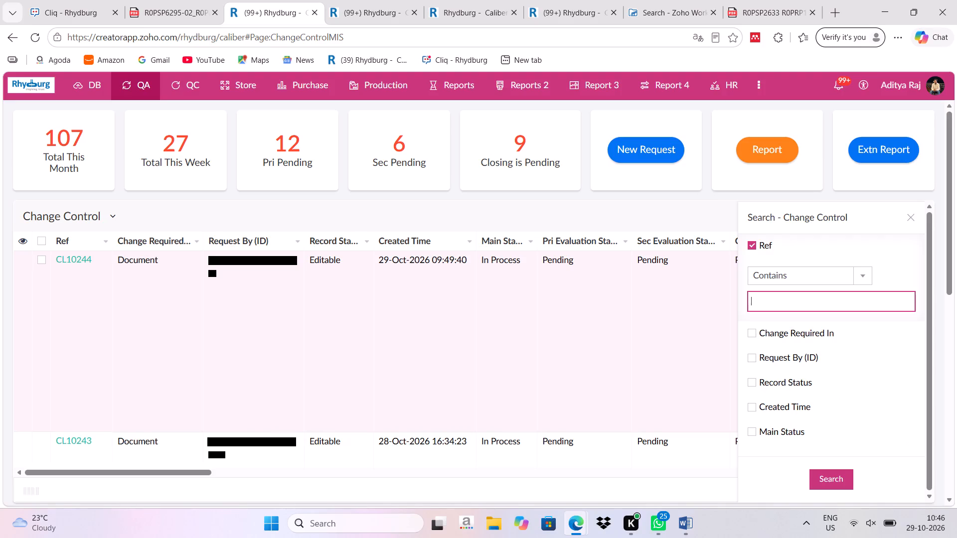
pyautogui.write('10230')
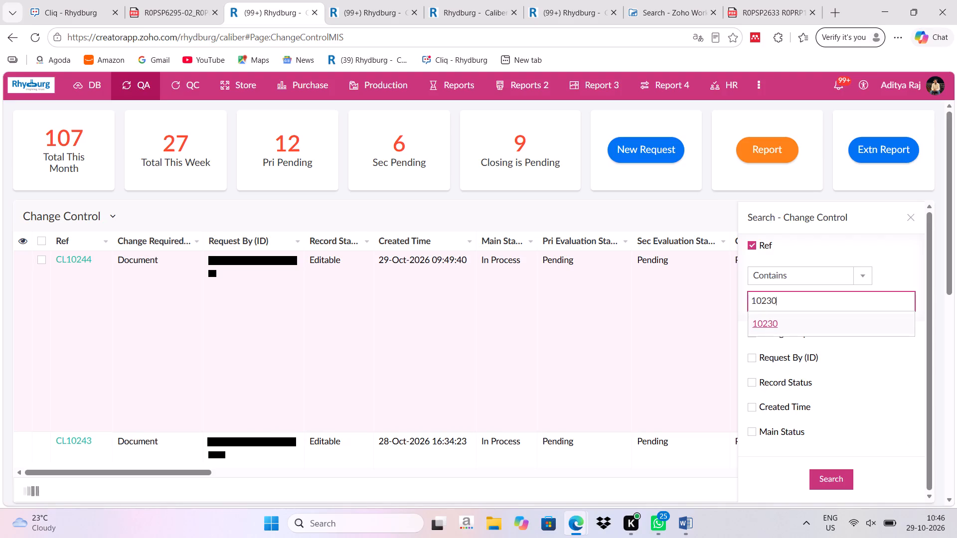
pyautogui.press('Return')
pyautogui.press('Return')
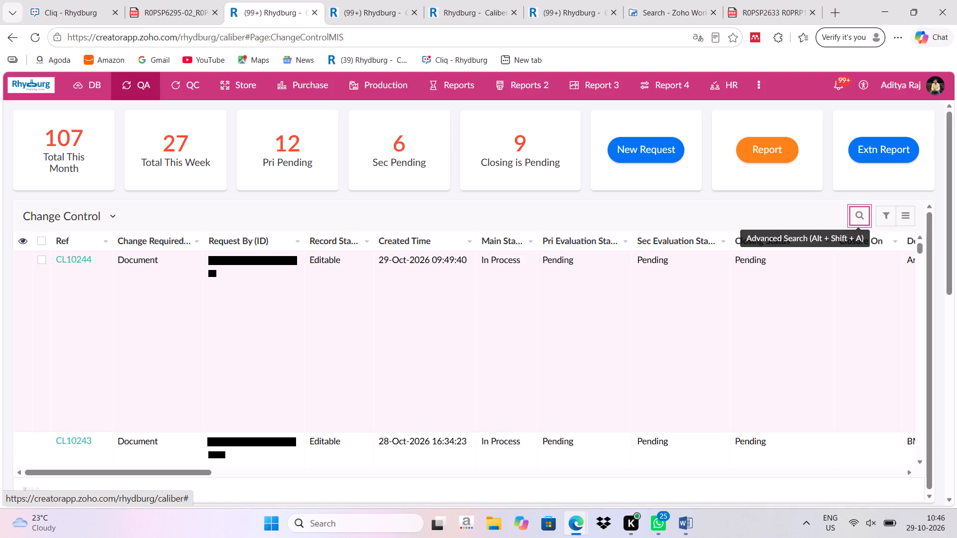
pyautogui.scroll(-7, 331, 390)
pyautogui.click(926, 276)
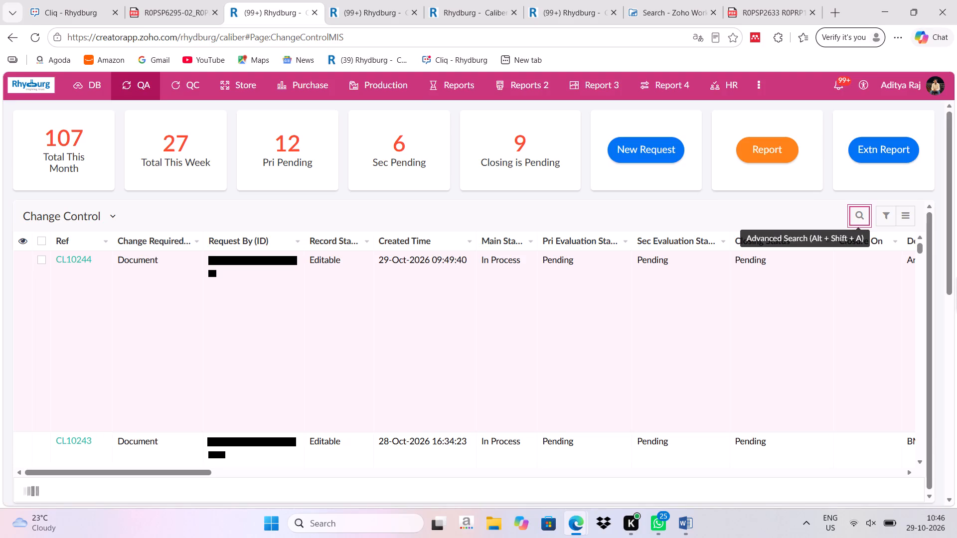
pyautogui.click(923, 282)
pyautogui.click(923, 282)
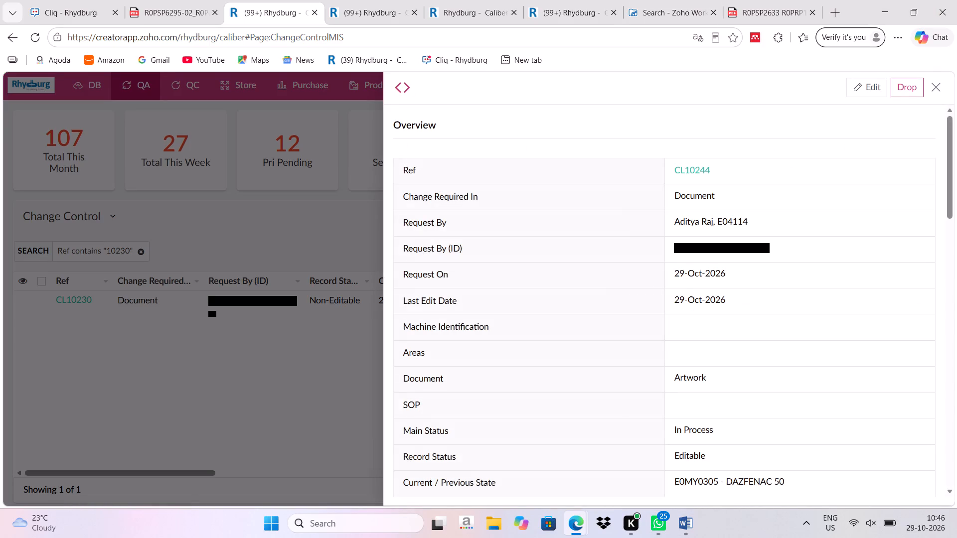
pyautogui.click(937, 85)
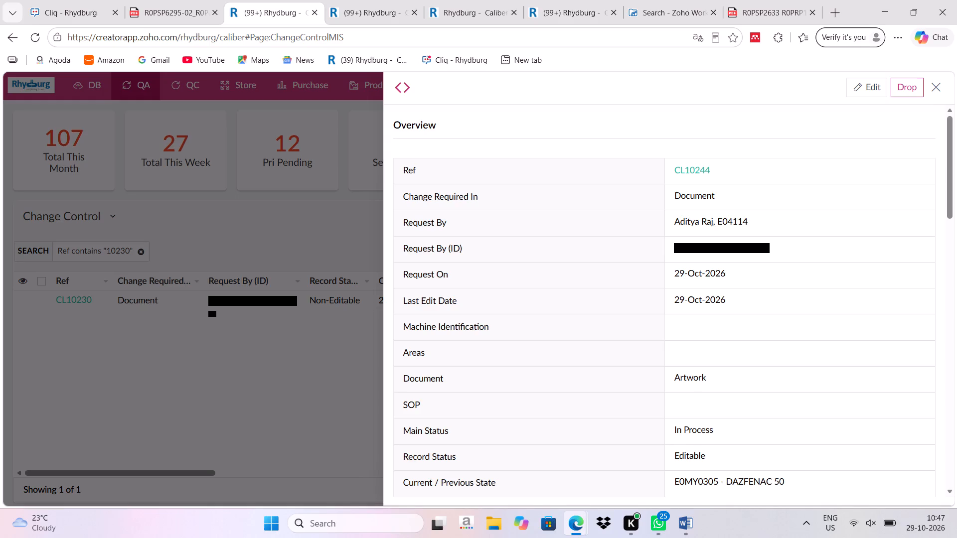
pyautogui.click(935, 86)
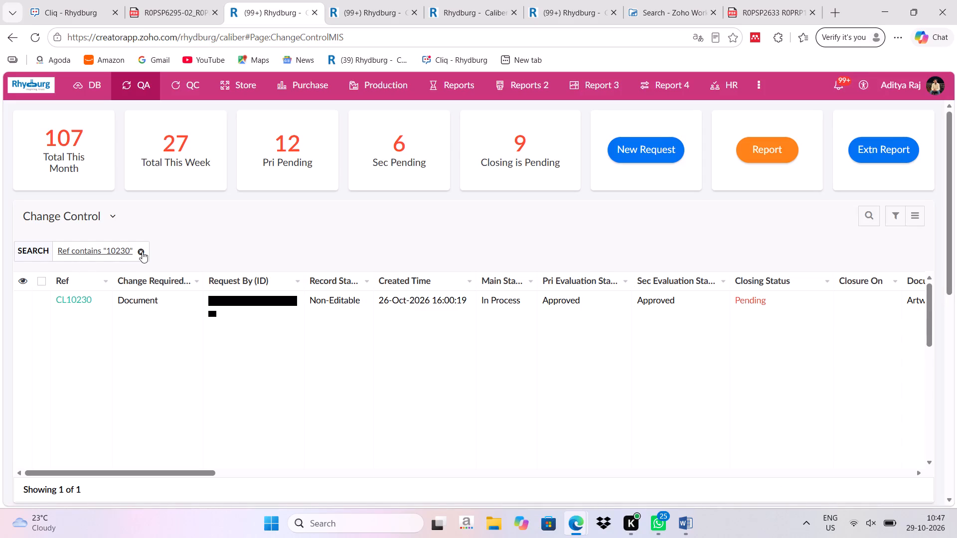
# Examine the current and new suggested states of change control CL10230 and open its full record.
pyautogui.click(264, 468)
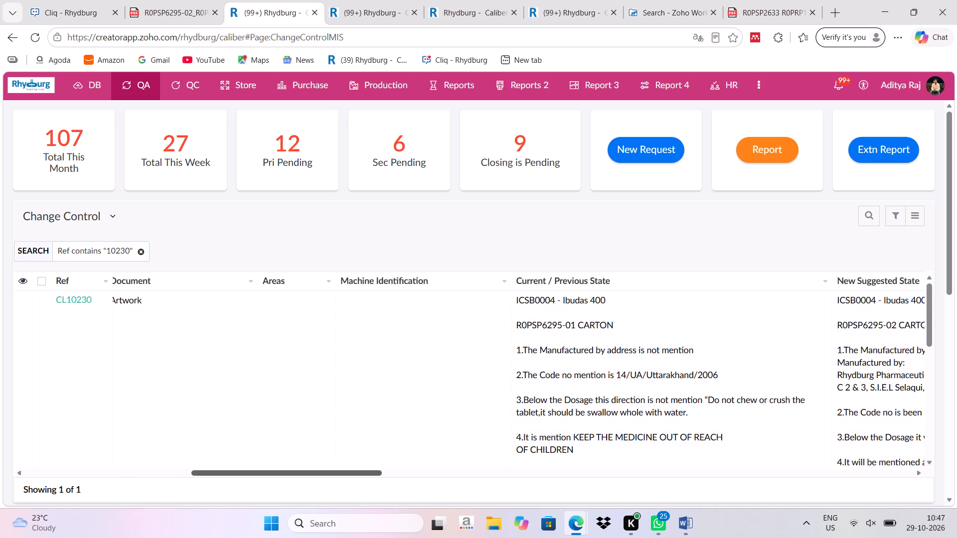
pyautogui.moveTo(252, 472); pyautogui.dragTo(149, 462)
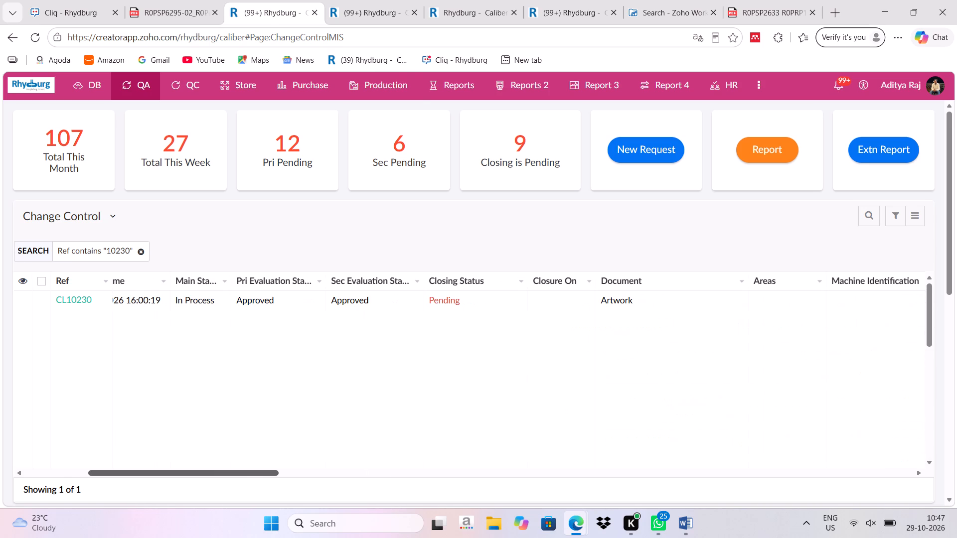
pyautogui.moveTo(149, 462); pyautogui.dragTo(339, 497)
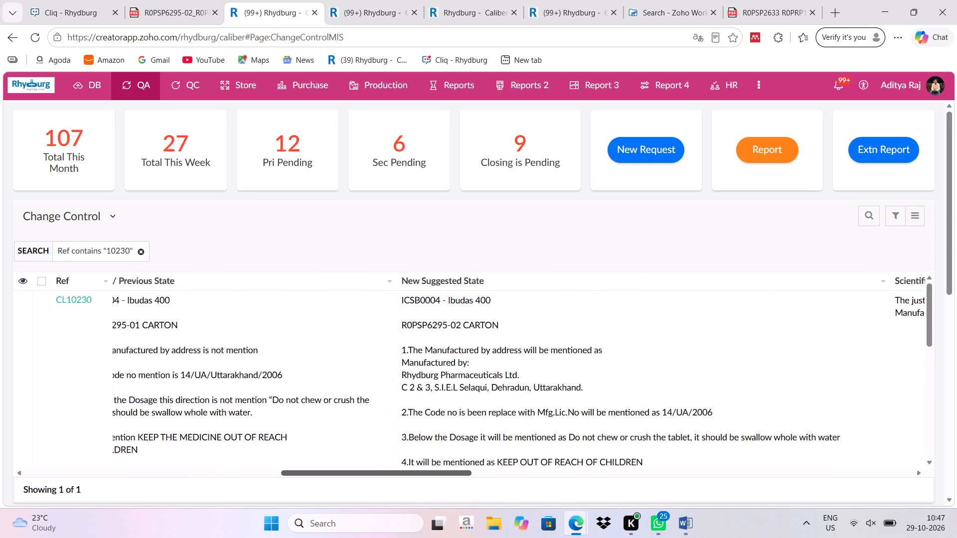
pyautogui.moveTo(339, 497); pyautogui.dragTo(293, 506)
pyautogui.click(389, 374)
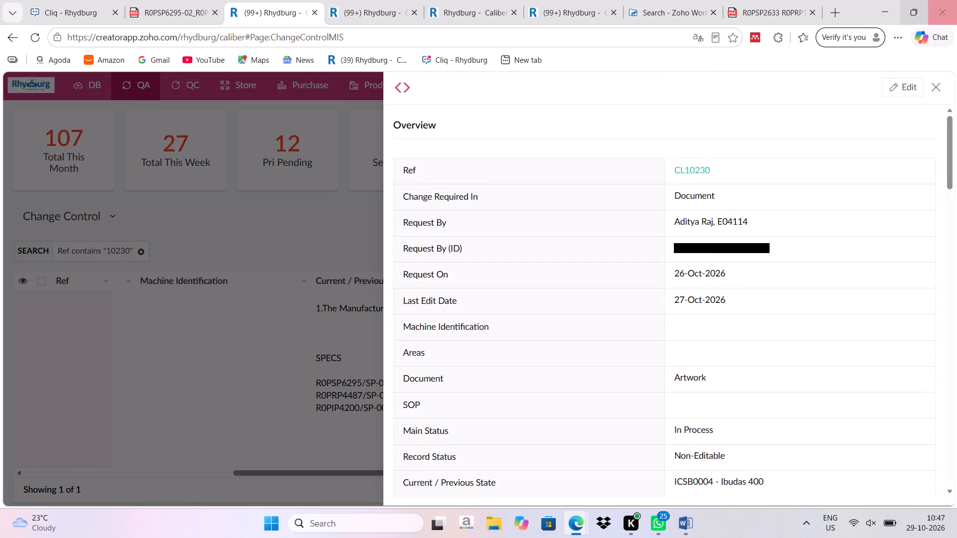
# Restore the browser's half-screen size, switch to Document1 in Word and clear the cells under CURRENT, NEW and SCIENTIFIC.
pyautogui.click(912, 10)
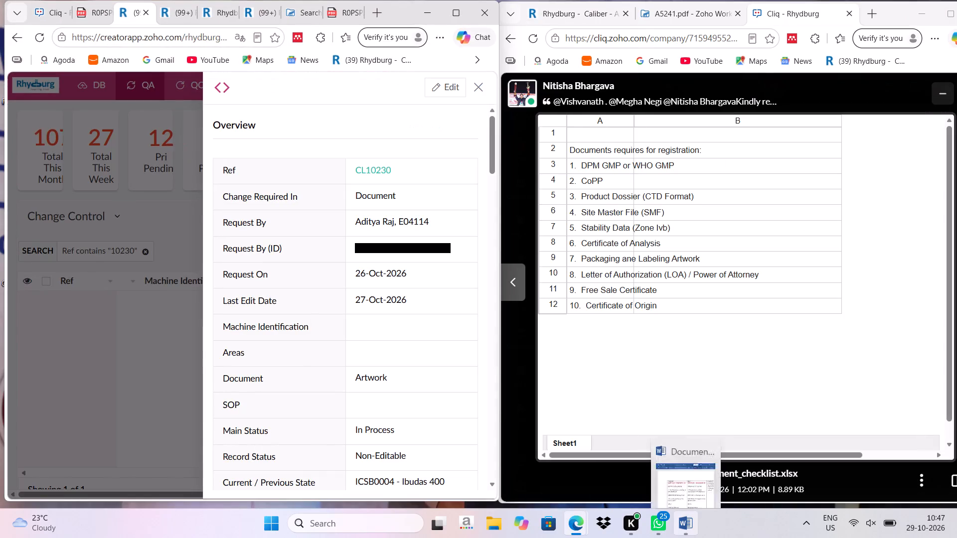
pyautogui.click(667, 481)
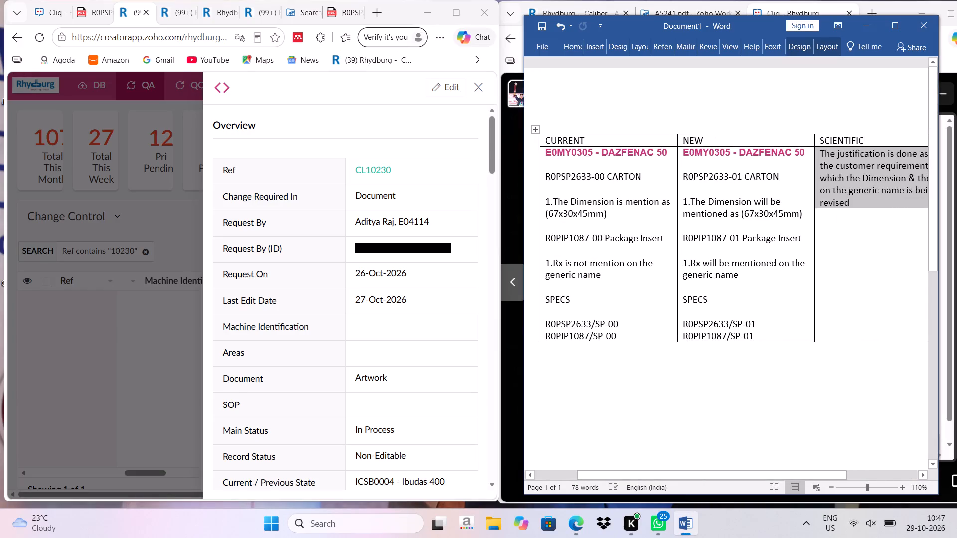
pyautogui.click(874, 233)
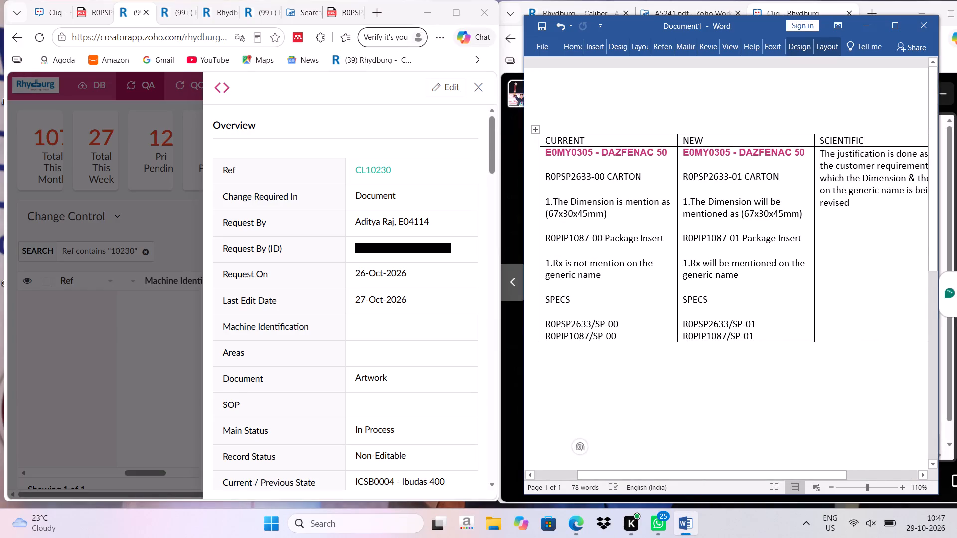
pyautogui.moveTo(543, 150); pyautogui.dragTo(835, 164)
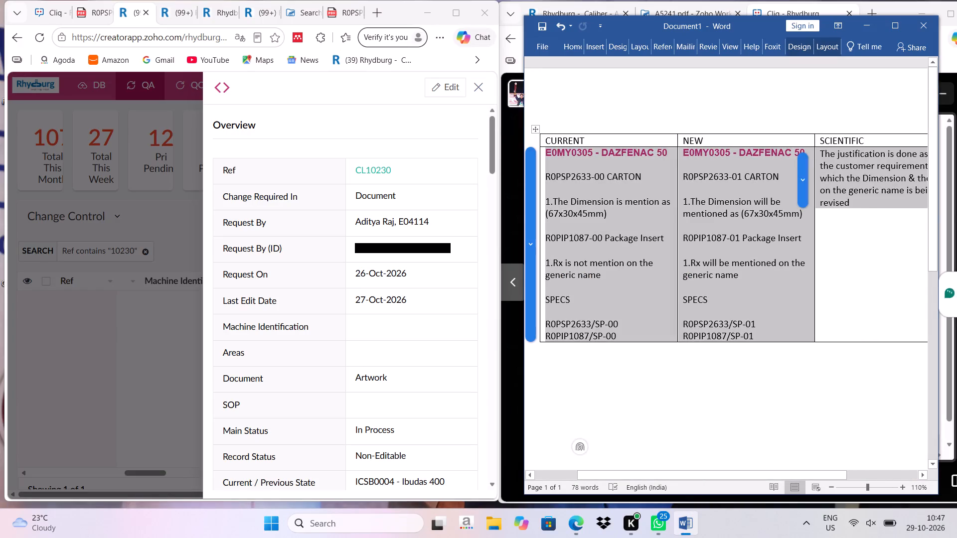
pyautogui.press('Delete')
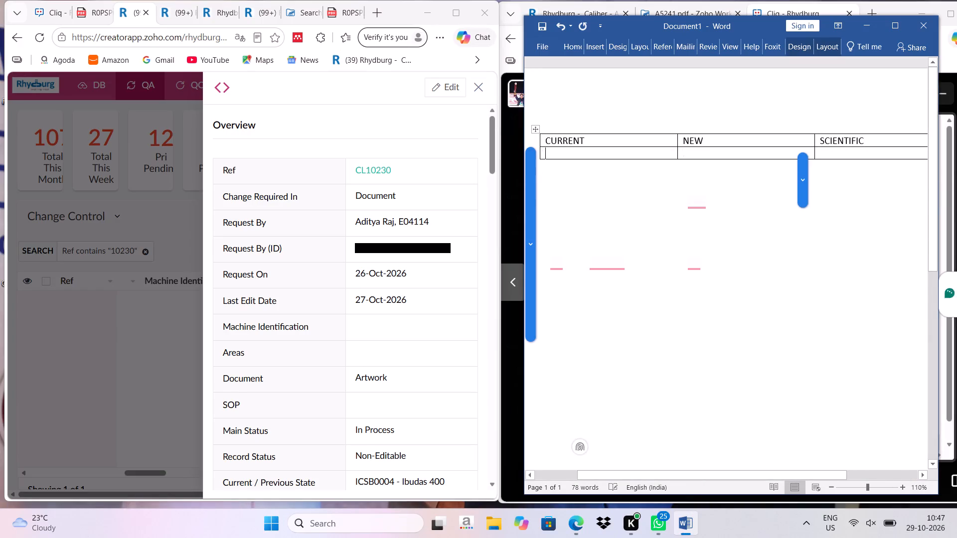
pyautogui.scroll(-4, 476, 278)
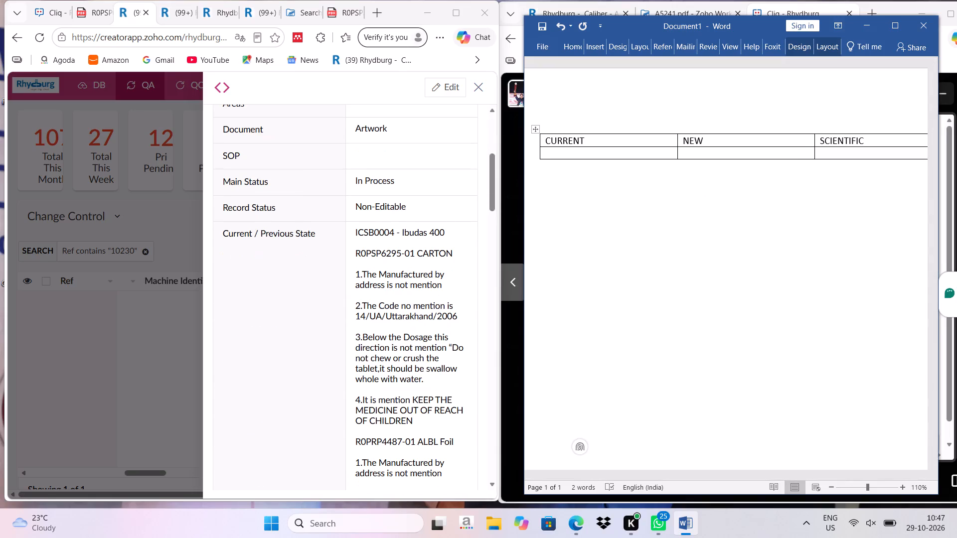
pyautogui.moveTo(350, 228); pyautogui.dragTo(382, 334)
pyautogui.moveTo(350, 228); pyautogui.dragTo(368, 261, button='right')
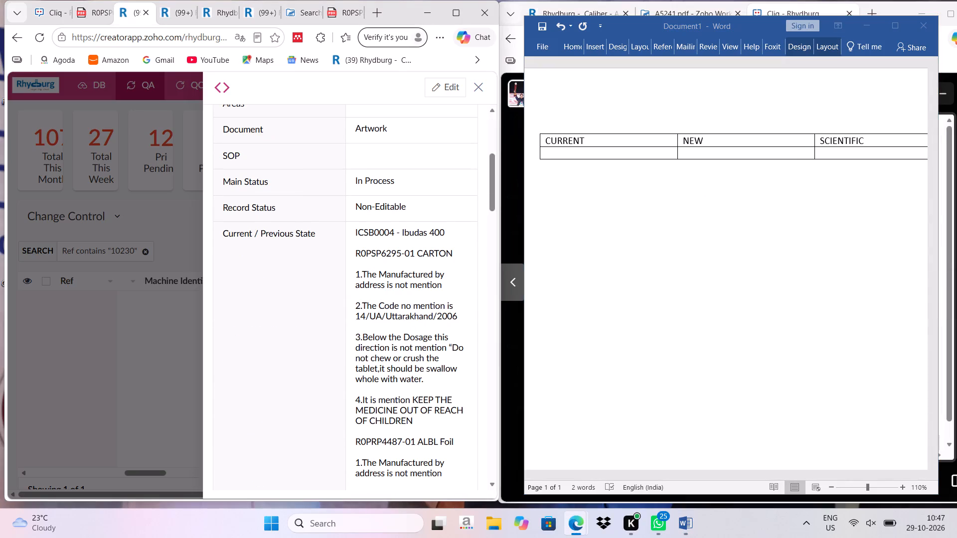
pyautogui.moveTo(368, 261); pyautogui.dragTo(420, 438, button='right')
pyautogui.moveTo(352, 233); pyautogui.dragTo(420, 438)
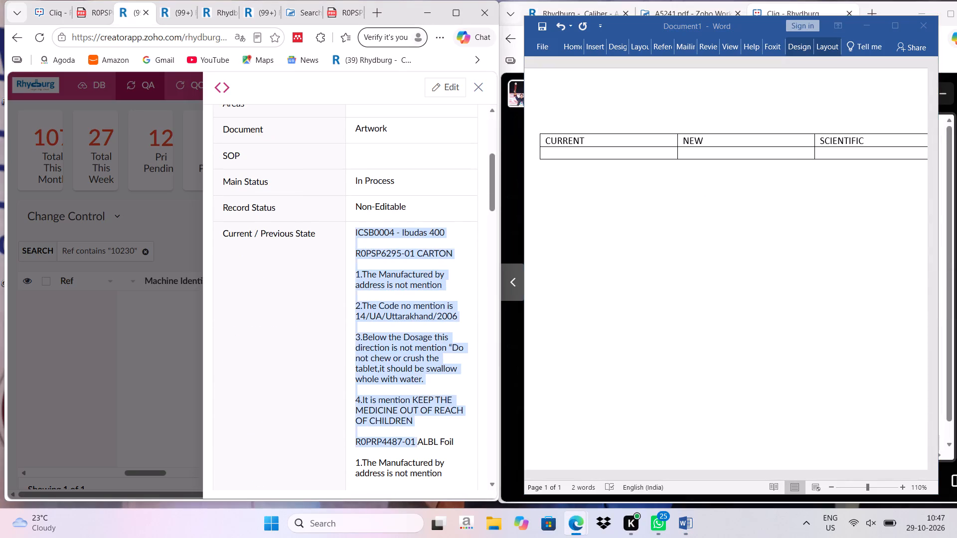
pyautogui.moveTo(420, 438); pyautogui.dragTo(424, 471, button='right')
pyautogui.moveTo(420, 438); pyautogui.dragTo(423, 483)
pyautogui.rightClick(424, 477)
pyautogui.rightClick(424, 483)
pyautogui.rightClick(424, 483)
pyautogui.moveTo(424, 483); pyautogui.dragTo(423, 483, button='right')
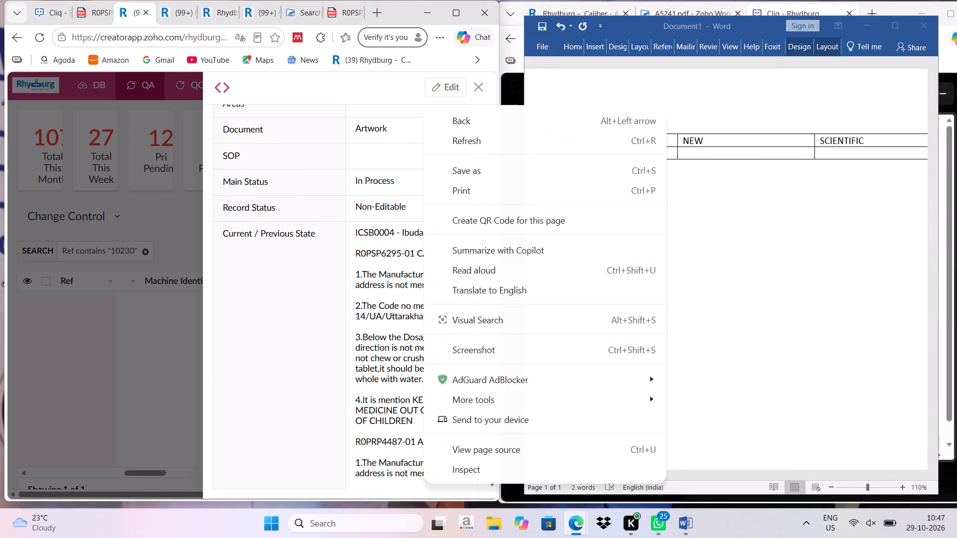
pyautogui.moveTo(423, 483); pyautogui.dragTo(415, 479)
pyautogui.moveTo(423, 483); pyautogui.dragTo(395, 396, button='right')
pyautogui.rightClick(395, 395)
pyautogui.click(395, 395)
# Copy the full Current / Previous State text of CL10230, through the SPECS codes, into the Word table cell under CURRENT.
pyautogui.moveTo(385, 331); pyautogui.dragTo(351, 230, button='right')
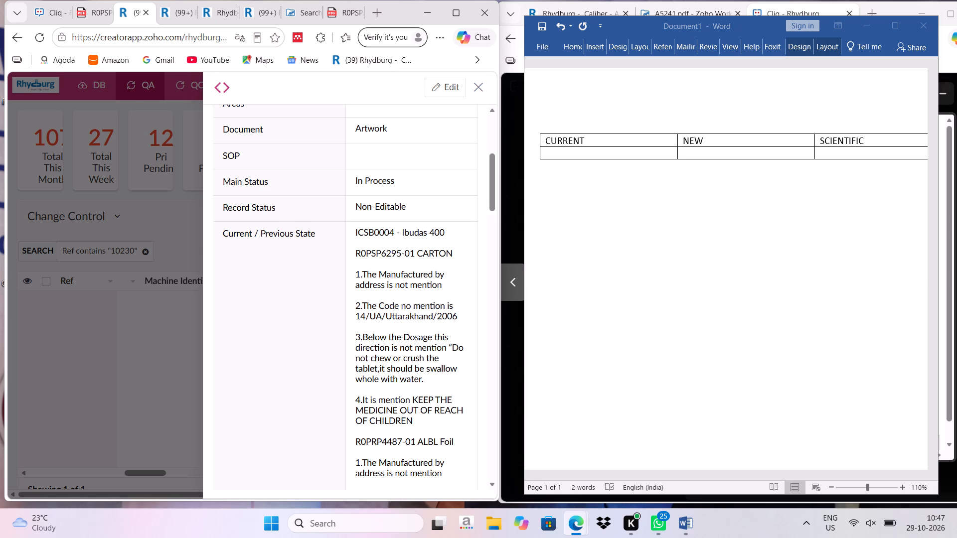
pyautogui.moveTo(351, 230); pyautogui.dragTo(456, 404, button='right')
pyautogui.moveTo(351, 230); pyautogui.dragTo(456, 404)
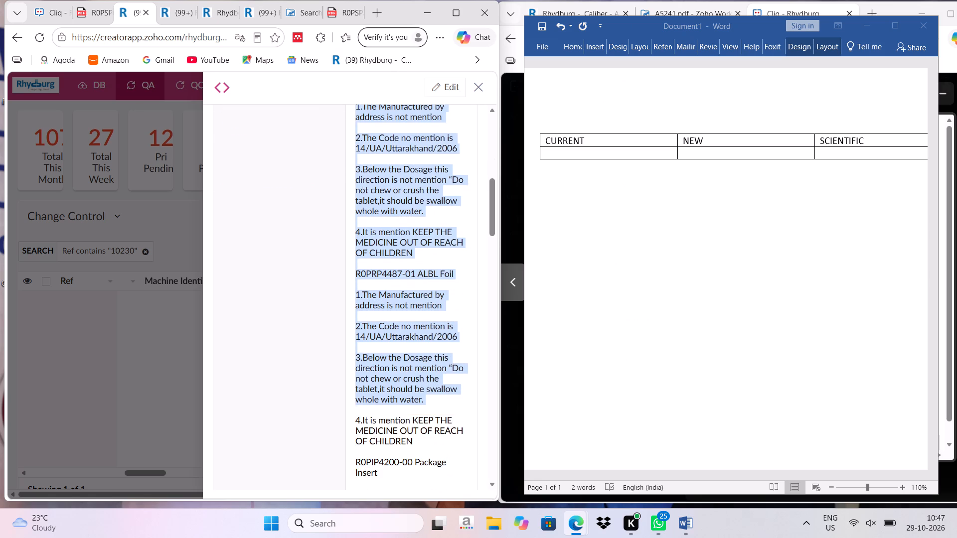
pyautogui.moveTo(456, 404); pyautogui.dragTo(460, 202, button='right')
pyautogui.moveTo(456, 404); pyautogui.dragTo(460, 202)
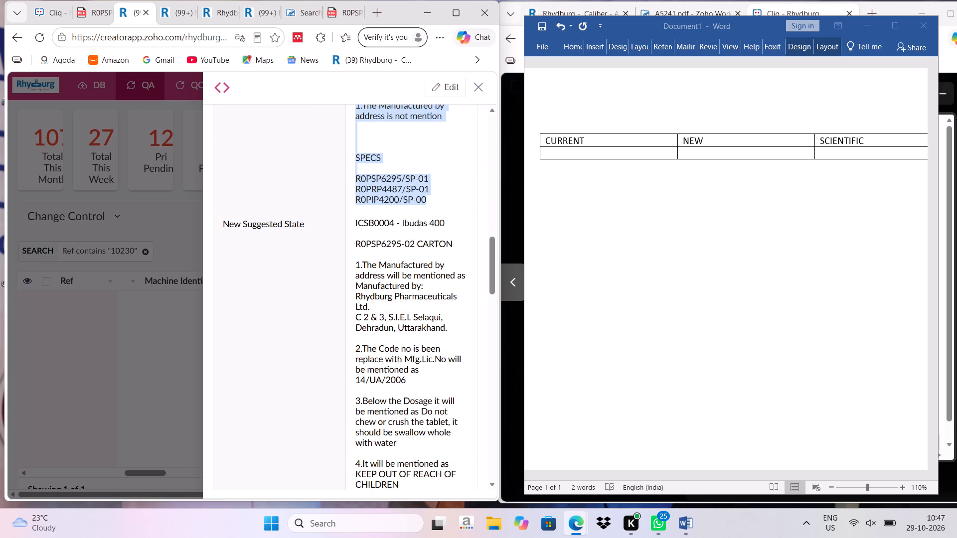
pyautogui.moveTo(460, 202); pyautogui.dragTo(436, 203)
pyautogui.moveTo(460, 202); pyautogui.dragTo(467, 158, button='right')
pyautogui.click(467, 158)
pyautogui.moveTo(467, 158); pyautogui.dragTo(545, 149, button='right')
pyautogui.click(545, 149)
pyautogui.doubleClick(545, 149)
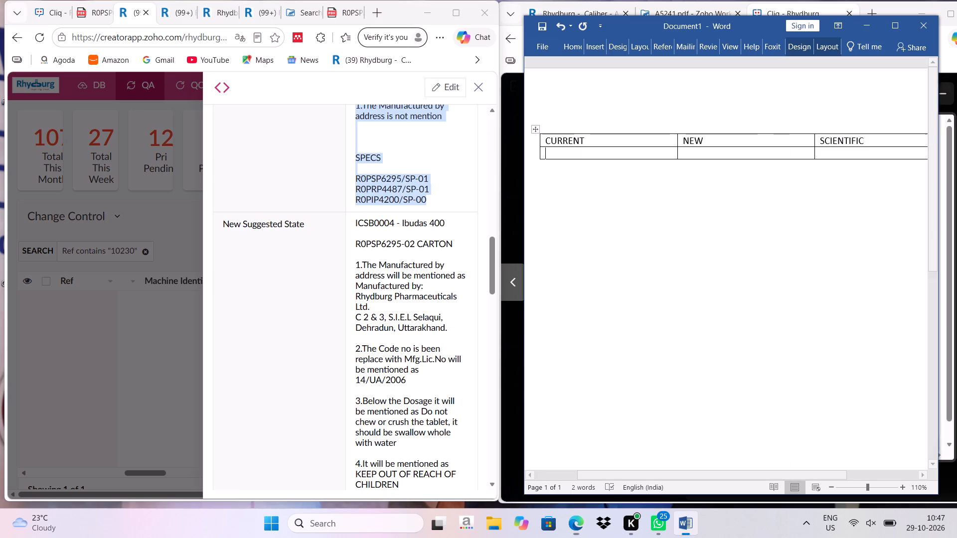
pyautogui.rightClick(545, 149)
pyautogui.moveTo(658, 150); pyautogui.dragTo(676, 157, button='right')
pyautogui.click(719, 153)
pyautogui.moveTo(719, 153); pyautogui.dragTo(705, 151, button='right')
pyautogui.moveTo(674, 149); pyautogui.dragTo(603, 151, button='right')
pyautogui.moveTo(602, 151); pyautogui.dragTo(593, 152, button='right')
pyautogui.click(591, 152)
pyautogui.rightClick(568, 154)
pyautogui.click(568, 154)
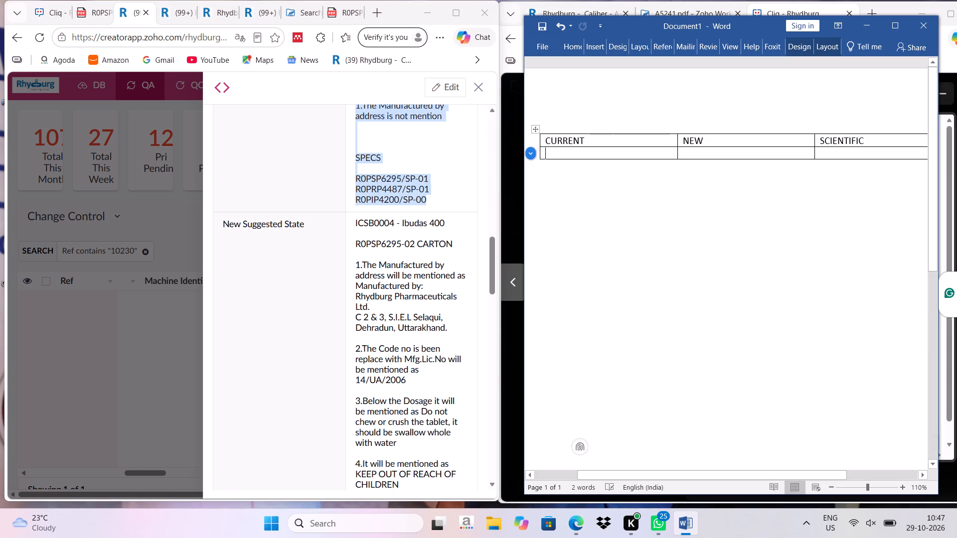
pyautogui.hotkey('ctrl', 'v')
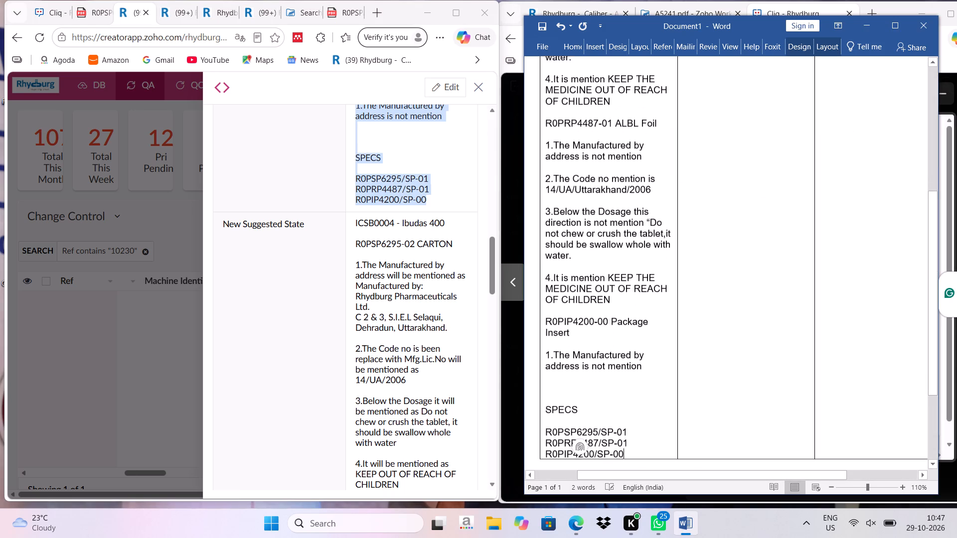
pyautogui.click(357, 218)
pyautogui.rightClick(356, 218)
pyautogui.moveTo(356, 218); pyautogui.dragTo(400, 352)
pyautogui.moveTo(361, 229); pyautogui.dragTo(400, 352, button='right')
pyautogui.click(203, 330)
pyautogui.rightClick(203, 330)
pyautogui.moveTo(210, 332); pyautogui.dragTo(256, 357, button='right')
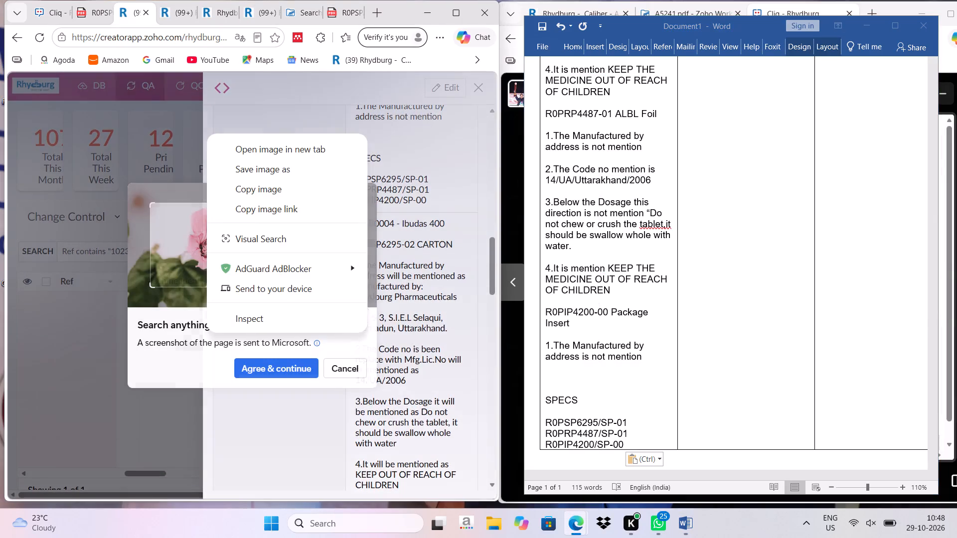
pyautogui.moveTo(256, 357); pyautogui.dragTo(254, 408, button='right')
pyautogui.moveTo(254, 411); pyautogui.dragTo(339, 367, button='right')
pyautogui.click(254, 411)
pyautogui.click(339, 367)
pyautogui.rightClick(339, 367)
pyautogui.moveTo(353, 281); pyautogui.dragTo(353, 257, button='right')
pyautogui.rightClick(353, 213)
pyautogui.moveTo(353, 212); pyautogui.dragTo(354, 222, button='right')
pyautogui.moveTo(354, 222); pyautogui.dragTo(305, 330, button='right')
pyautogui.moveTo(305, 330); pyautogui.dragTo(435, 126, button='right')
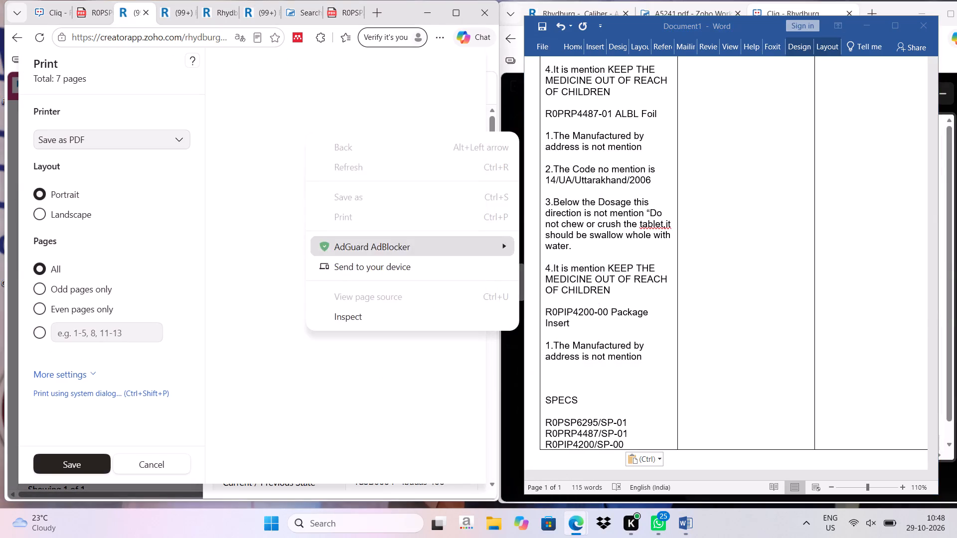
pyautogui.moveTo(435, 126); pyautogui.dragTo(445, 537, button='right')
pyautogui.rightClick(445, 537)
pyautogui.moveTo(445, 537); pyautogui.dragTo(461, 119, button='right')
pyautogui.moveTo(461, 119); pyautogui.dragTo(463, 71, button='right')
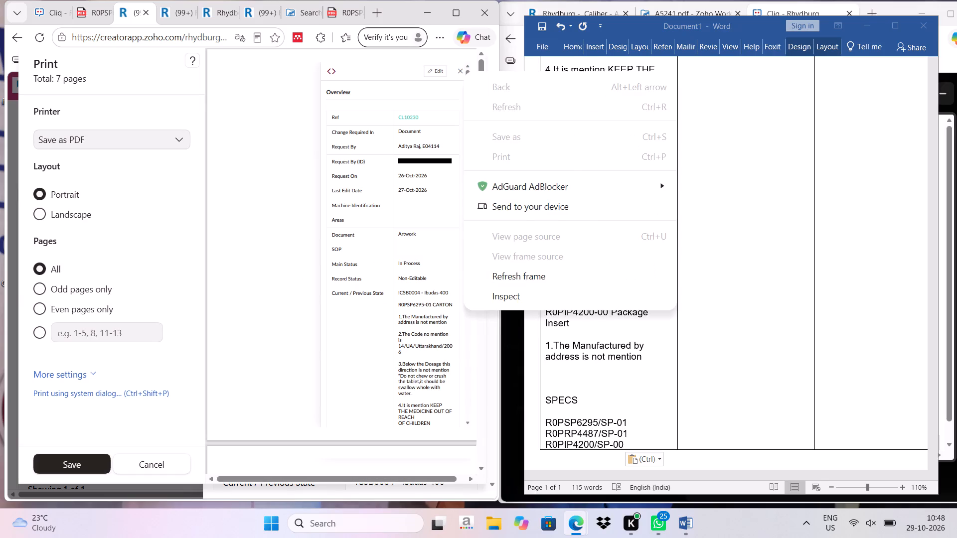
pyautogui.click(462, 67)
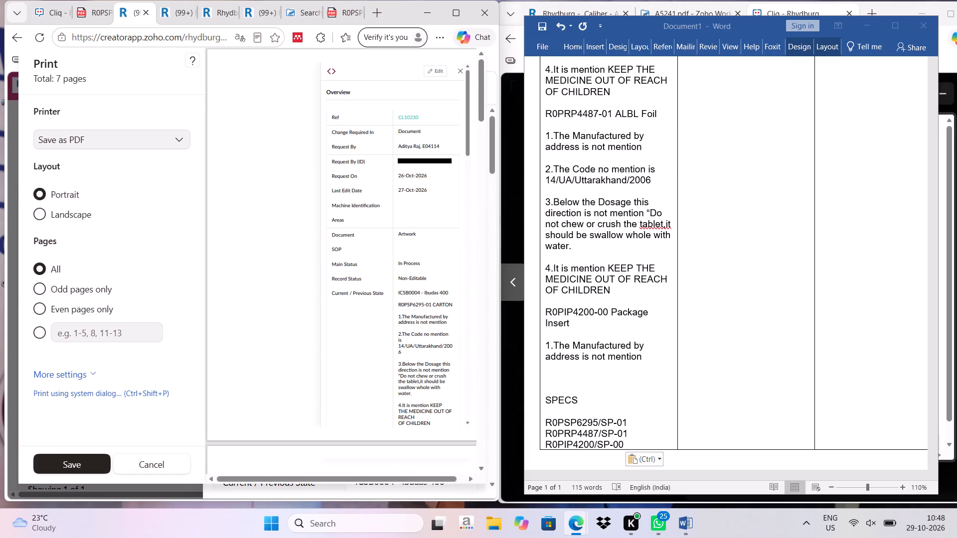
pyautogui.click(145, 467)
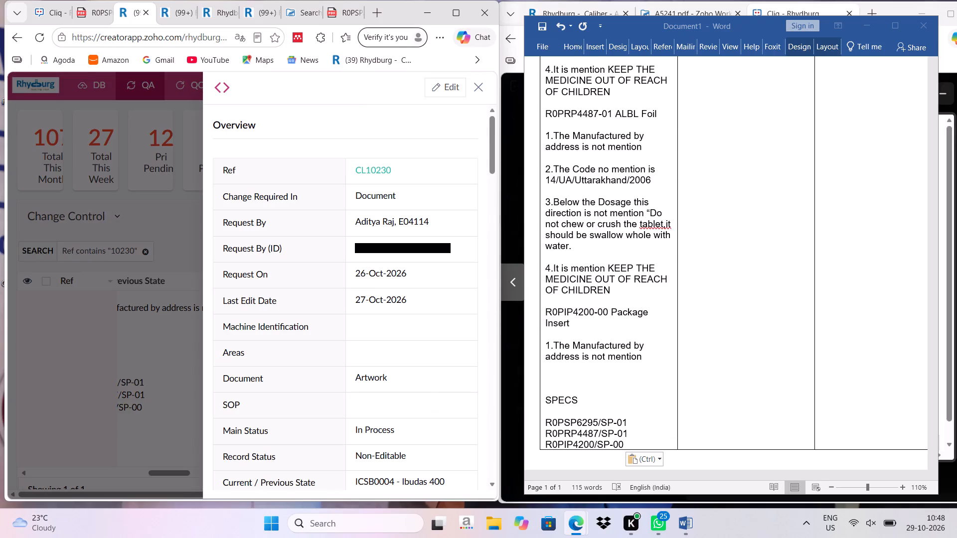
# Copy the full New Suggested State text of CL10230, through the SPECS codes, into the Word table cell under NEW.
pyautogui.scroll(-11, 449, 317)
pyautogui.scroll(-2, 391, 353)
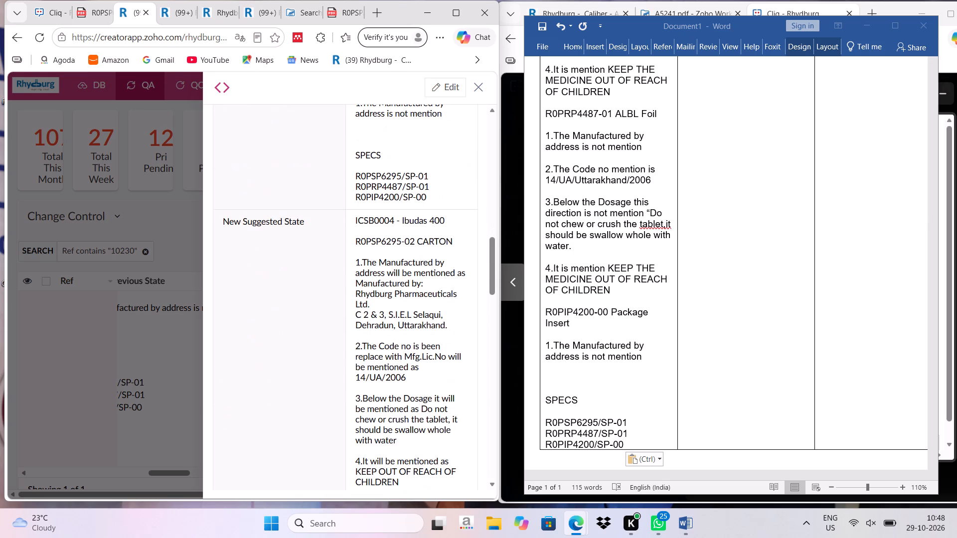
pyautogui.moveTo(353, 217); pyautogui.dragTo(374, 226)
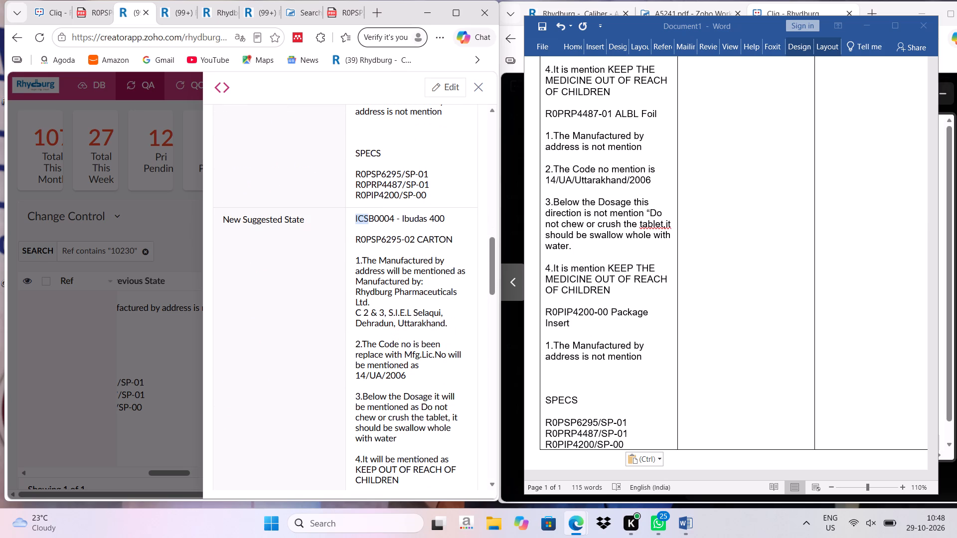
pyautogui.moveTo(374, 226); pyautogui.dragTo(430, 315)
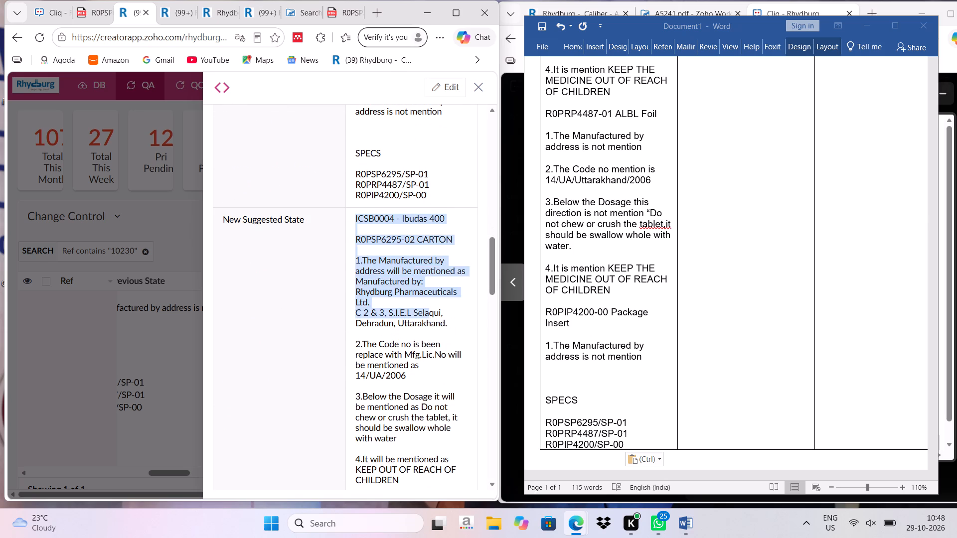
pyautogui.moveTo(430, 315); pyautogui.dragTo(451, 509)
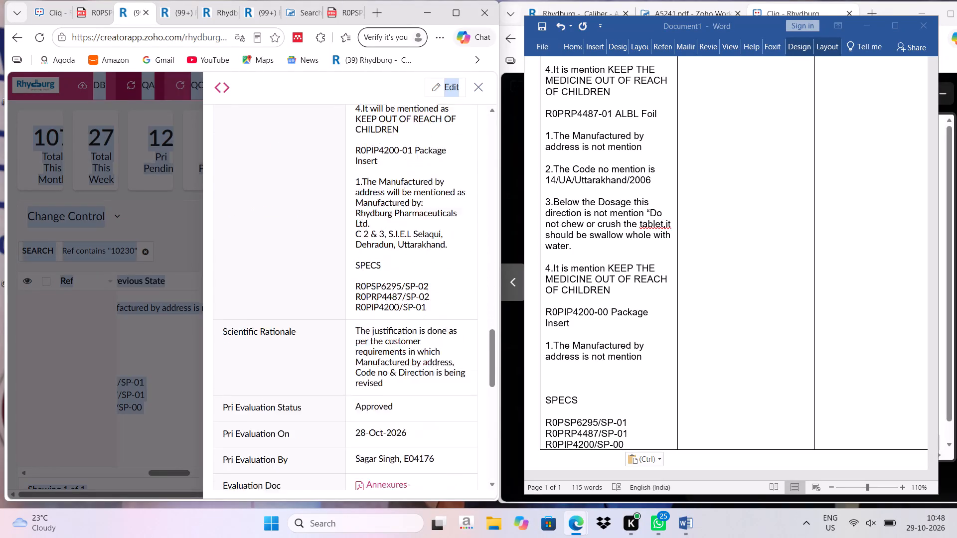
pyautogui.moveTo(451, 509); pyautogui.dragTo(428, 265)
pyautogui.click(457, 220)
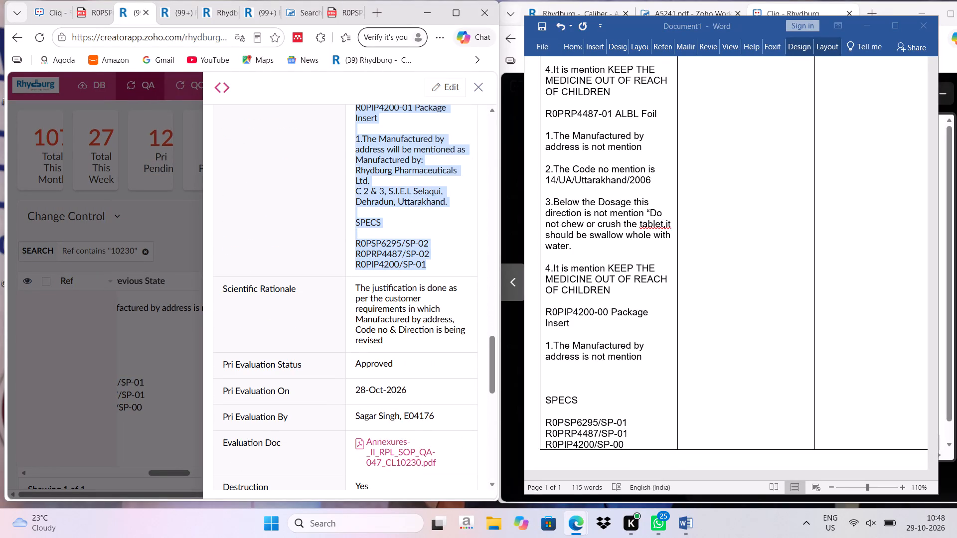
pyautogui.scroll(4, 807, 257)
pyautogui.scroll(8, 749, 260)
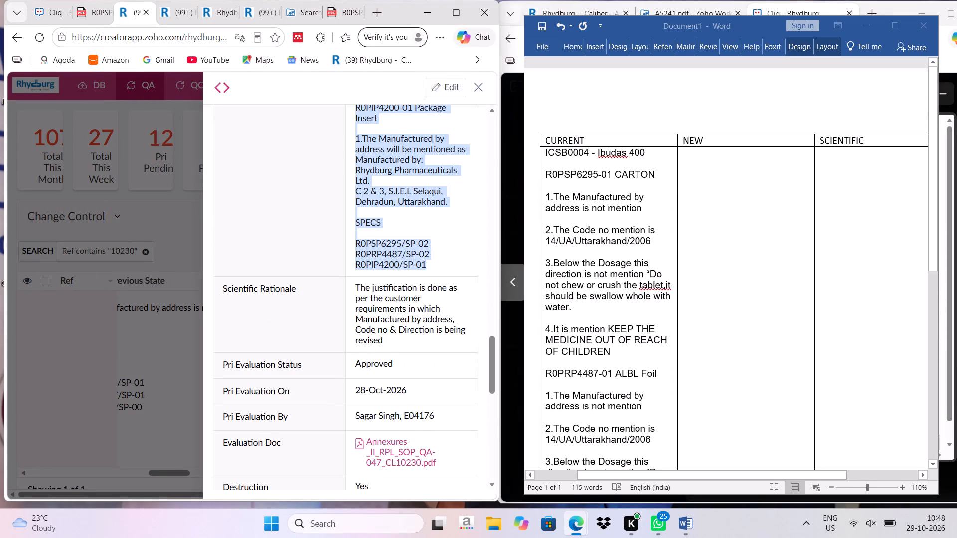
pyautogui.click(701, 182)
pyautogui.doubleClick(693, 157)
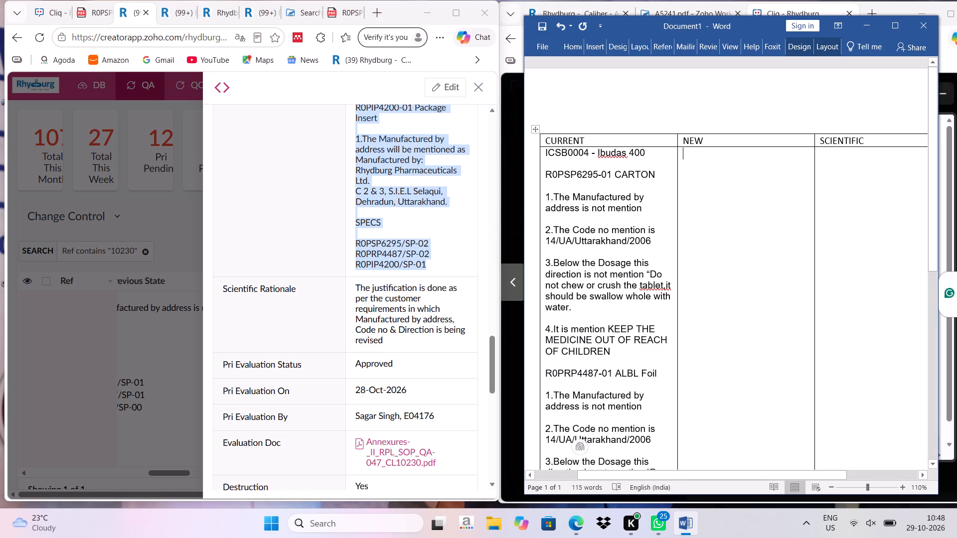
pyautogui.hotkey('ctrl', 'v')
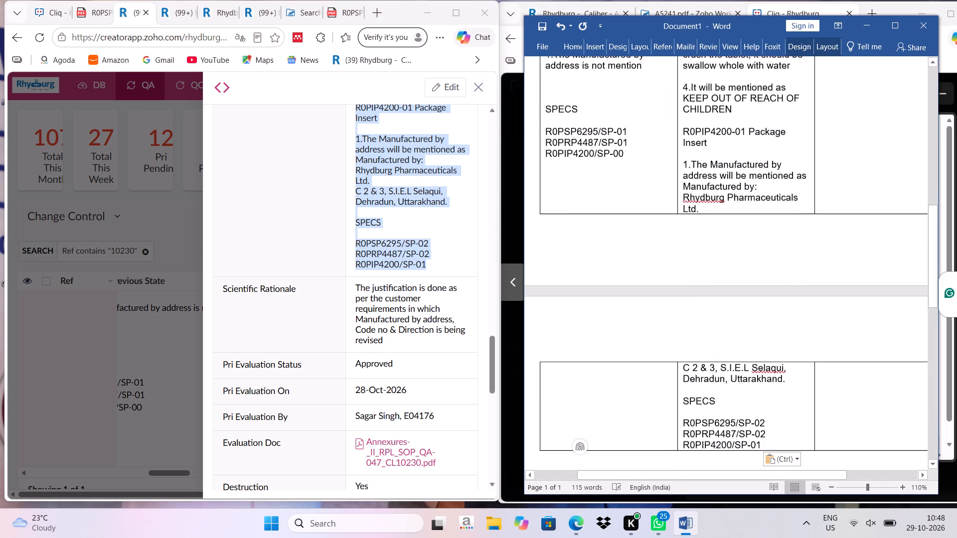
# Bring up the IBUDAS 400 artwork PDF beside the Word table for comparison with the R0PRP4487-02 ALBL Foil text.
pyautogui.scroll(4, 693, 157)
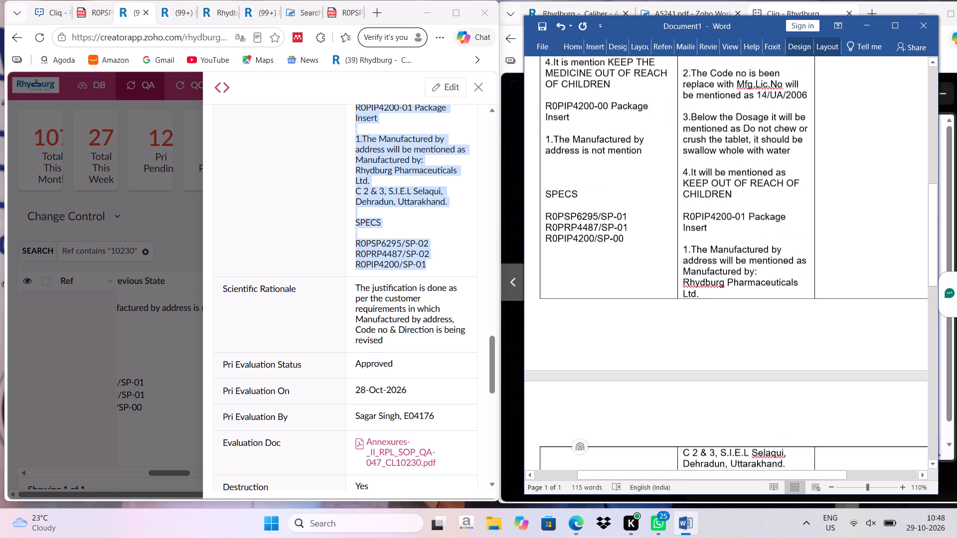
pyautogui.scroll(3, 693, 157)
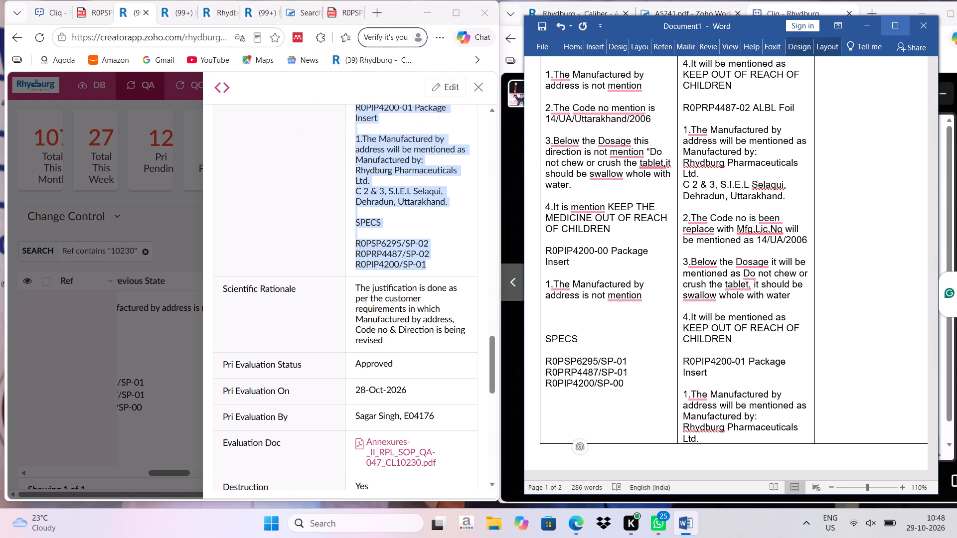
pyautogui.moveTo(757, 23); pyautogui.dragTo(354, 22)
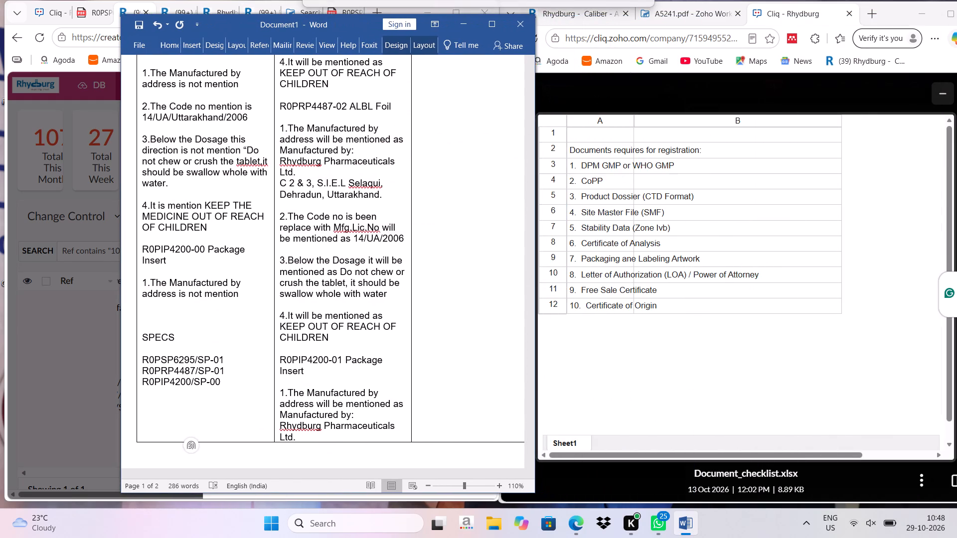
pyautogui.click(661, 12)
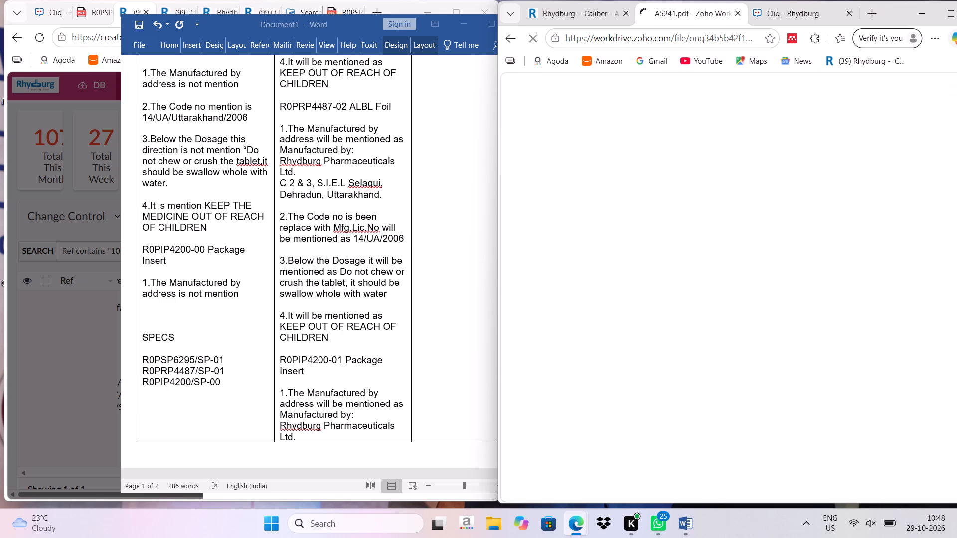
pyautogui.moveTo(343, 24); pyautogui.dragTo(781, 35)
pyautogui.click(334, 9)
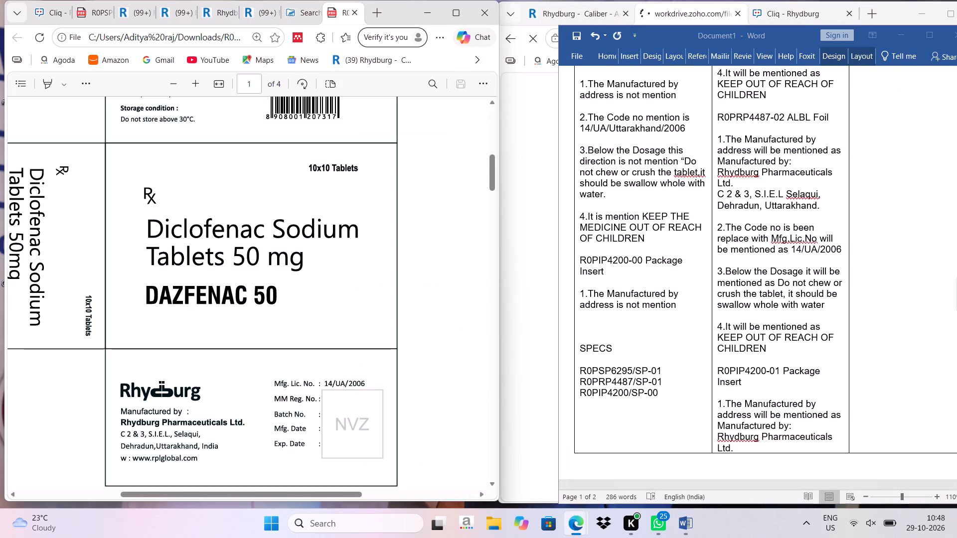
pyautogui.click(85, 11)
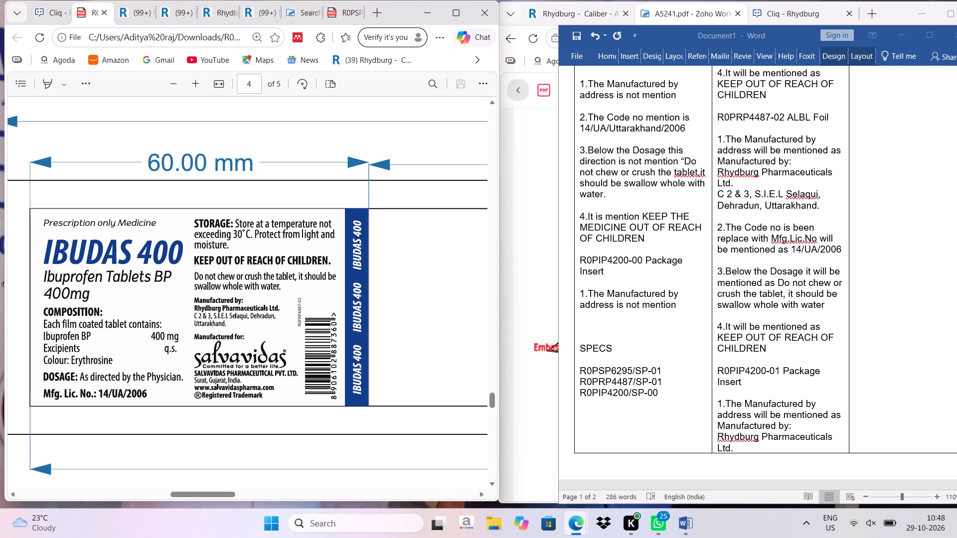
# In the NEW cell's R0PRP4487-02 ALBL Foil item 3, replace "Dosage" with "KEEP OUT OF REACH OF CHILDREN".
pyautogui.click(804, 272)
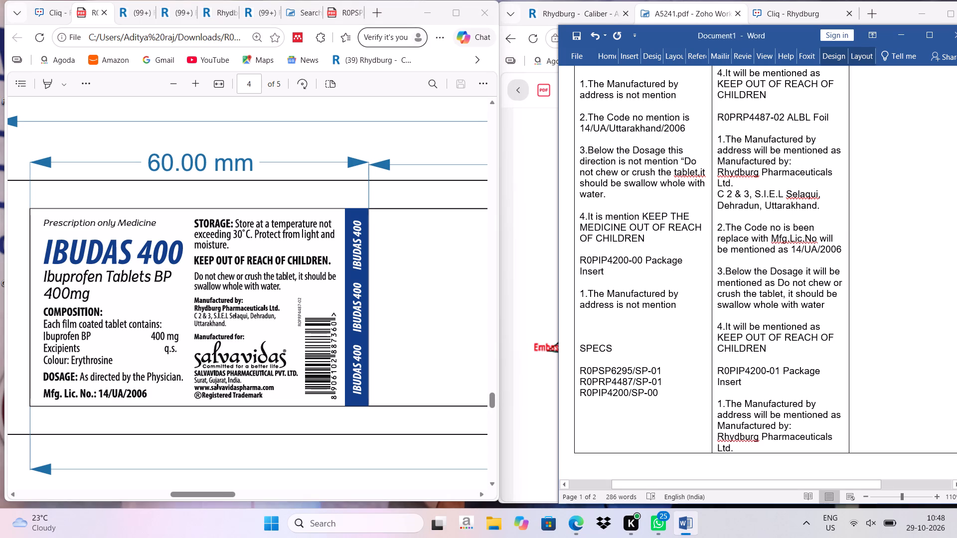
pyautogui.click(802, 270)
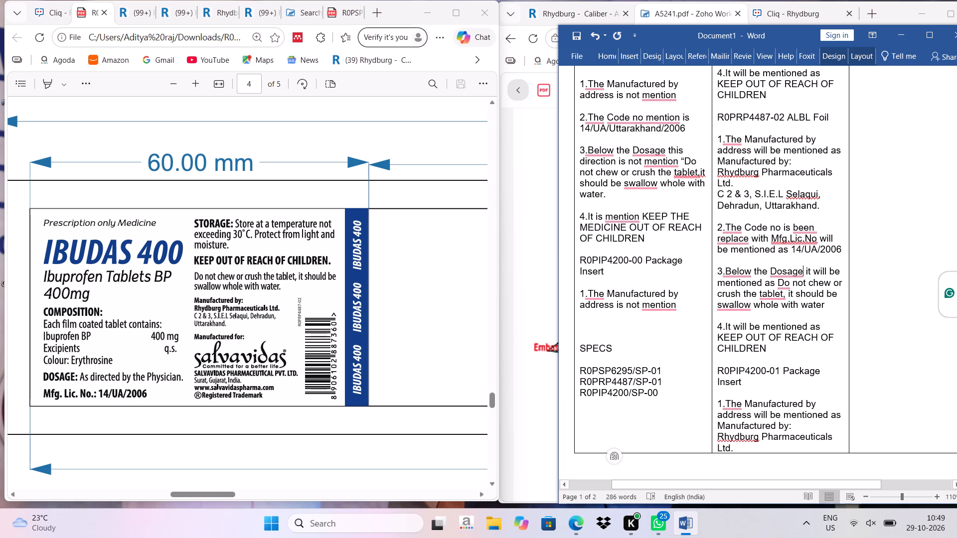
pyautogui.press('BackSpace')
pyautogui.press('BackSpace')
pyautogui.press('BackSpace')
pyautogui.press('BackSpace')
pyautogui.press('BackSpace')
pyautogui.press('BackSpace')
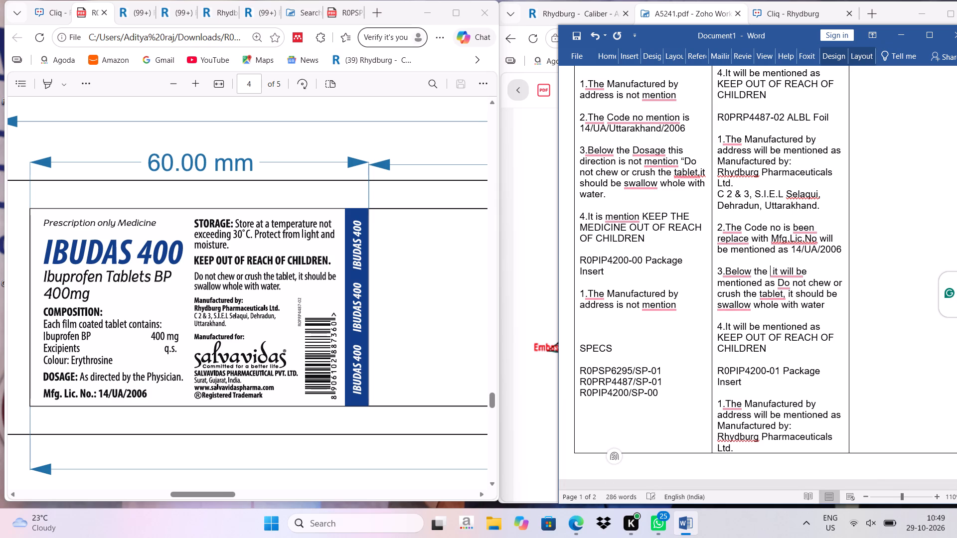
pyautogui.write('KEEP')
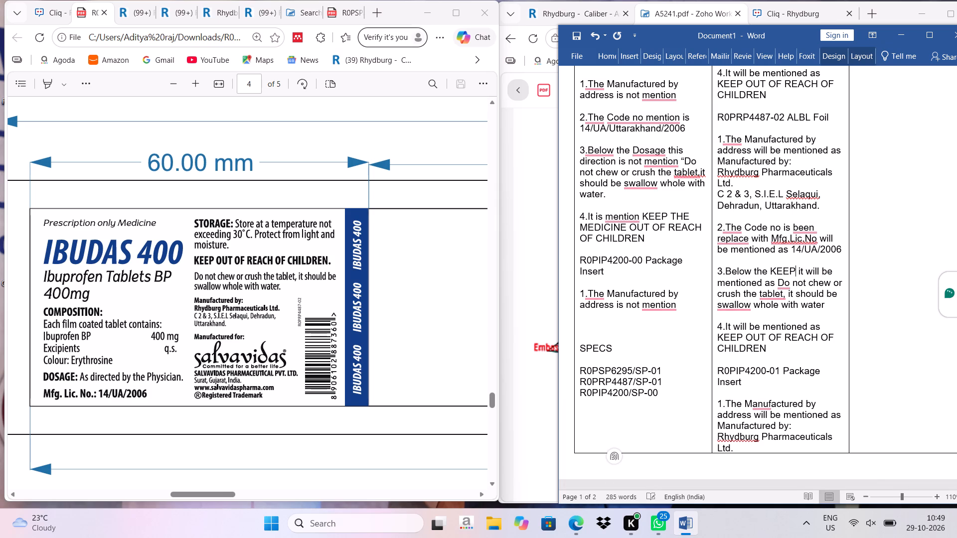
pyautogui.press('space')
pyautogui.write('OUT O')
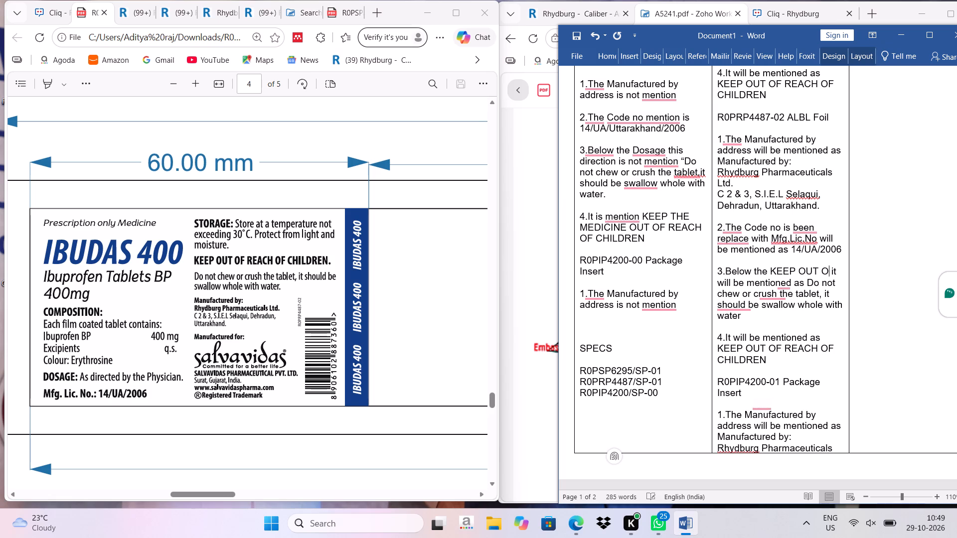
pyautogui.write('F')
pyautogui.press('space')
pyautogui.write('REACH OF CH')
pyautogui.write('ILDREN')
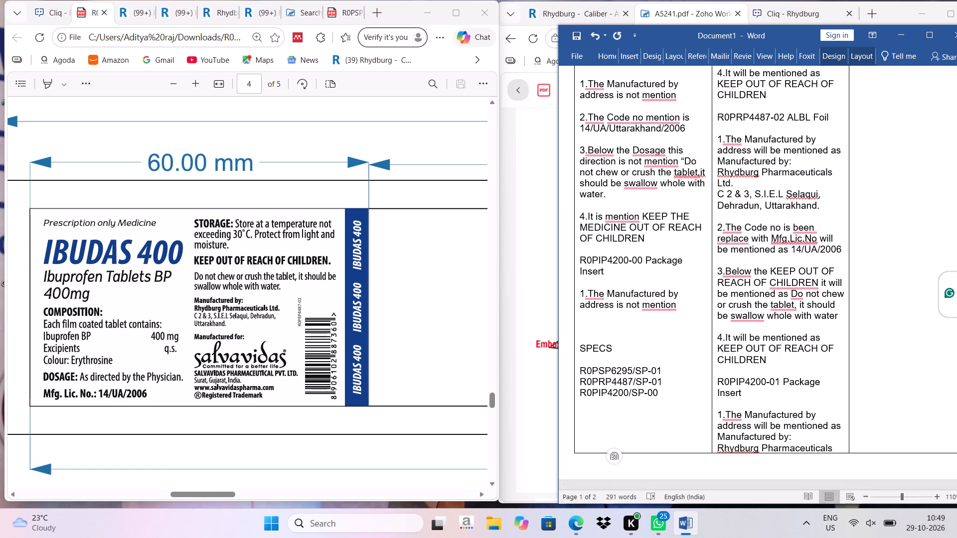
# Check the current foil artwork on page 2 of A5241.pdf in the browser, and return to Document1 in Word.
pyautogui.click(904, 36)
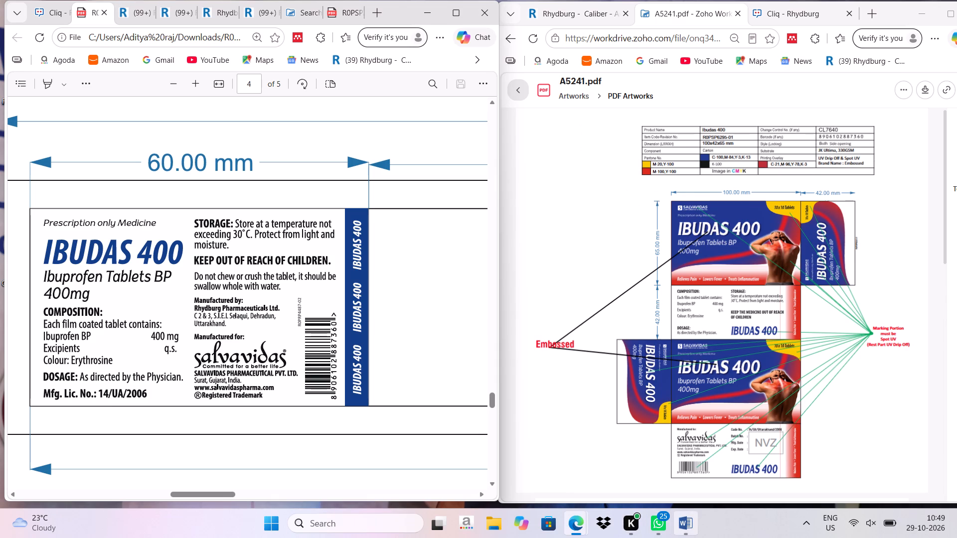
pyautogui.click(687, 453)
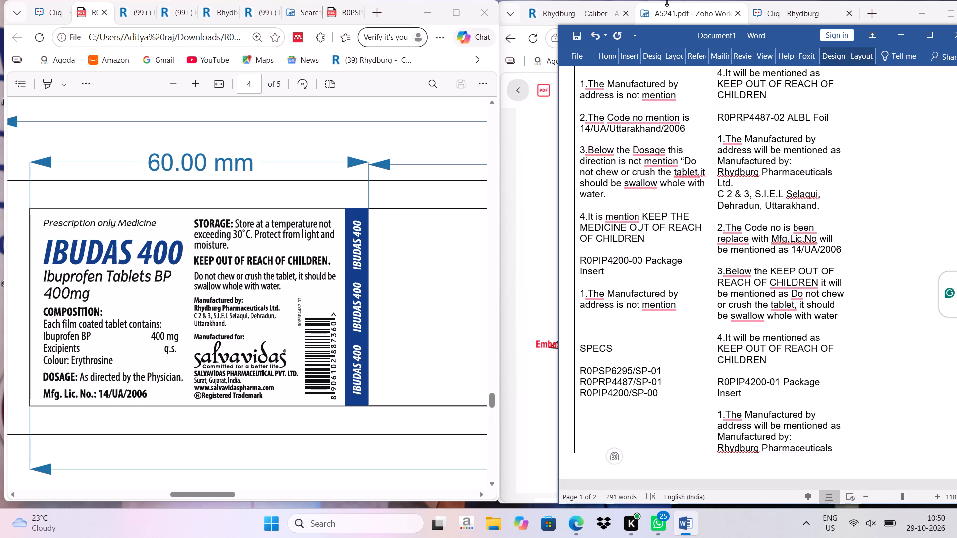
pyautogui.click(675, 11)
pyautogui.scroll(-10, 781, 321)
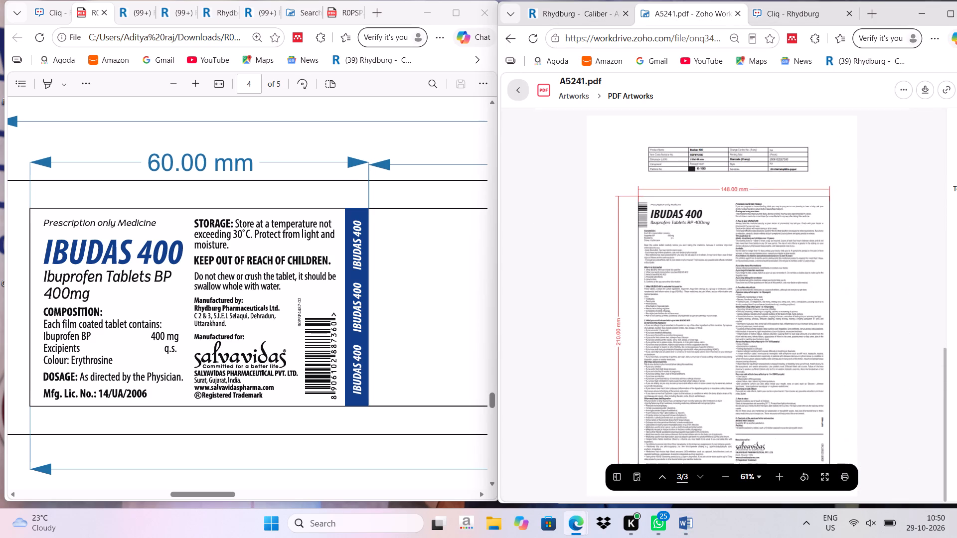
pyautogui.scroll(5, 735, 273)
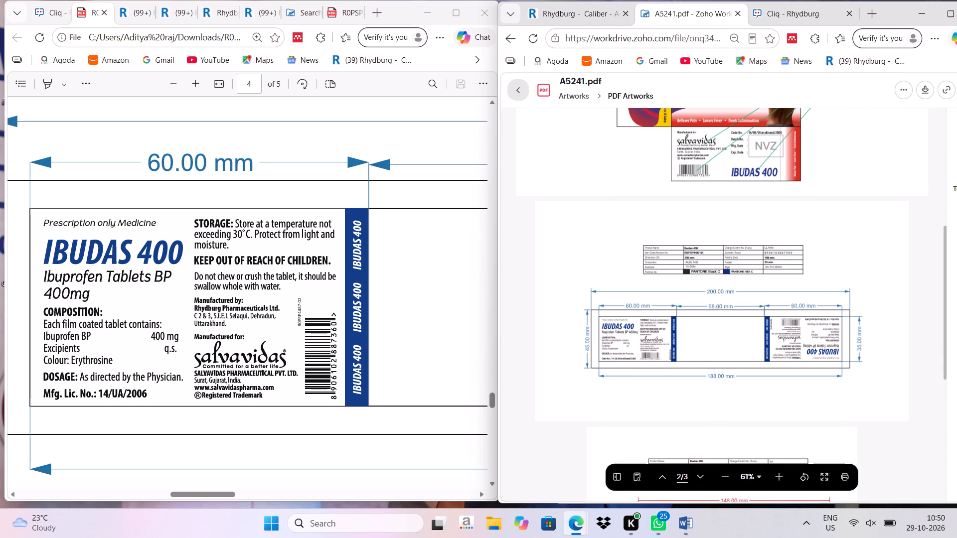
pyautogui.click(678, 470)
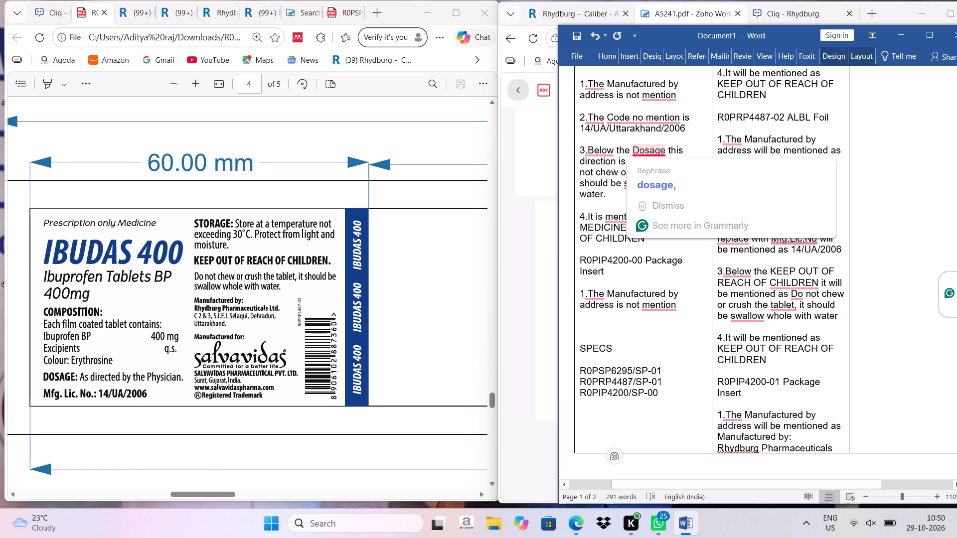
# In the CURRENT cell's R0PRP4487-01 ALBL Foil item 3, replace "Dosage" with "KEEP OUT OF REACH OF CHILDREN," spelled correctly.
pyautogui.click(668, 150)
pyautogui.click(665, 152)
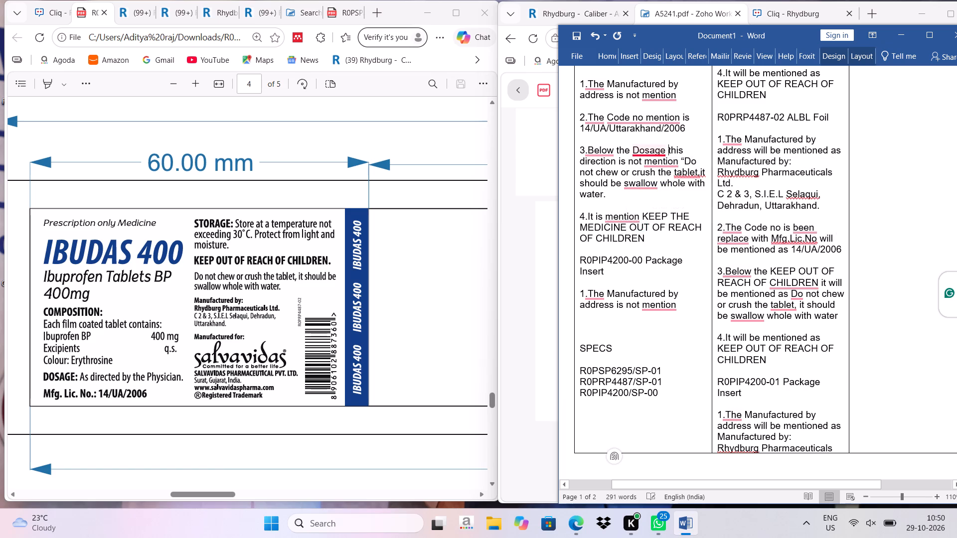
pyautogui.press('BackSpace')
pyautogui.press('BackSpace')
pyautogui.press('BackSpace')
pyautogui.press('BackSpace')
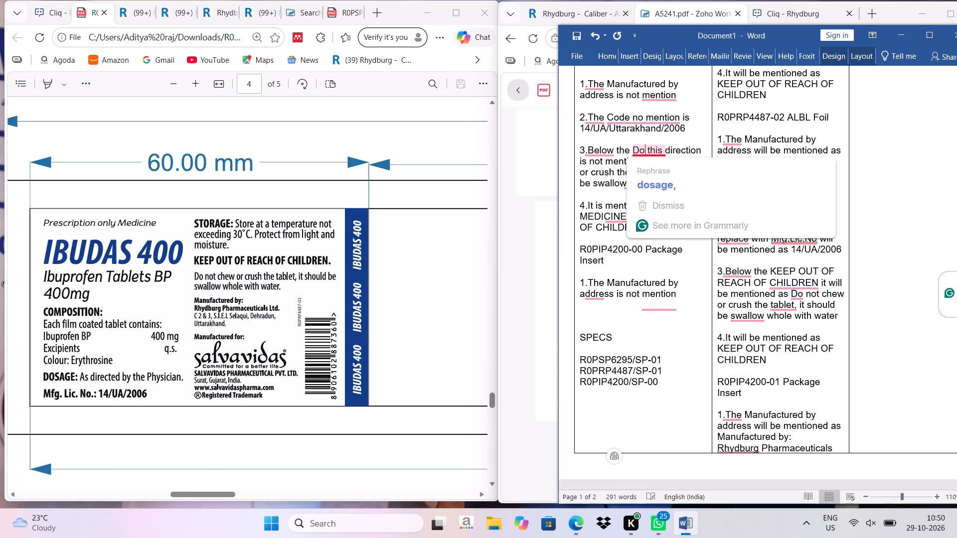
pyautogui.press('BackSpace')
pyautogui.press('BackSpace')
pyautogui.press('BackSpace')
pyautogui.press('space')
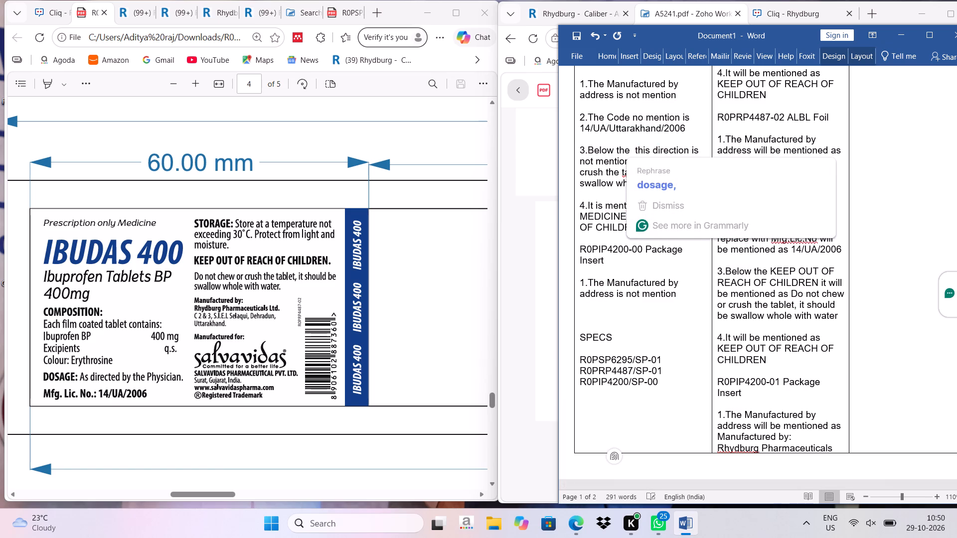
pyautogui.write('KEEP')
pyautogui.press('space')
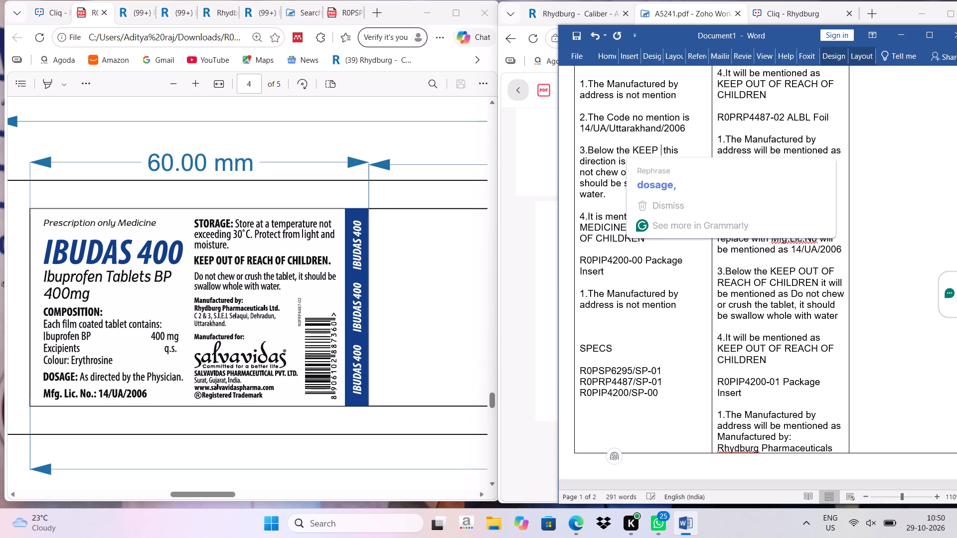
pyautogui.write('OUT OF REACH')
pyautogui.press('space')
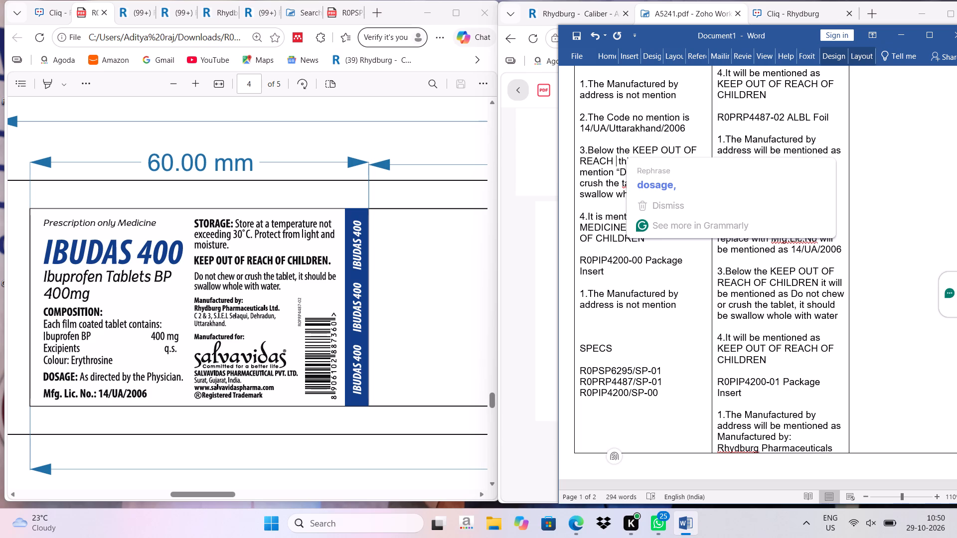
pyautogui.write('OF CHILDRE')
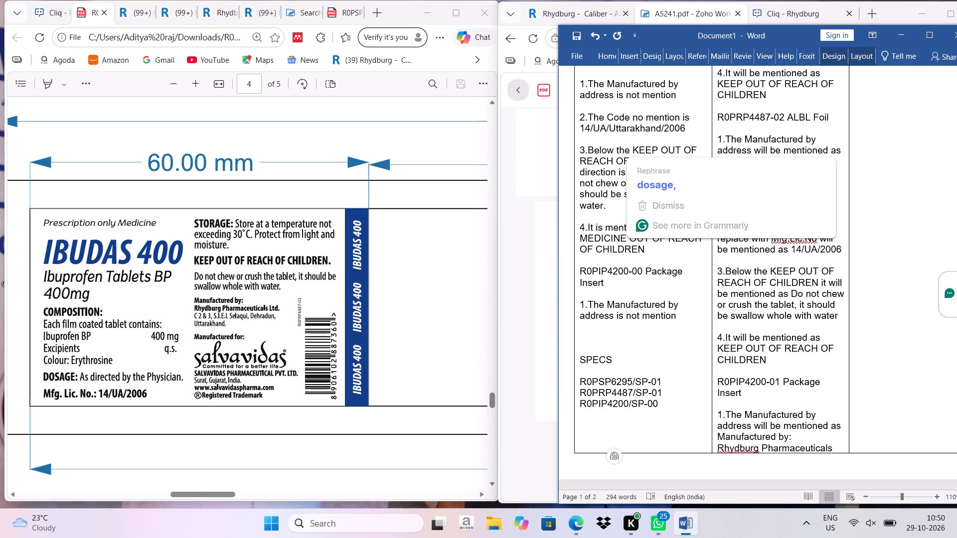
pyautogui.click(639, 280)
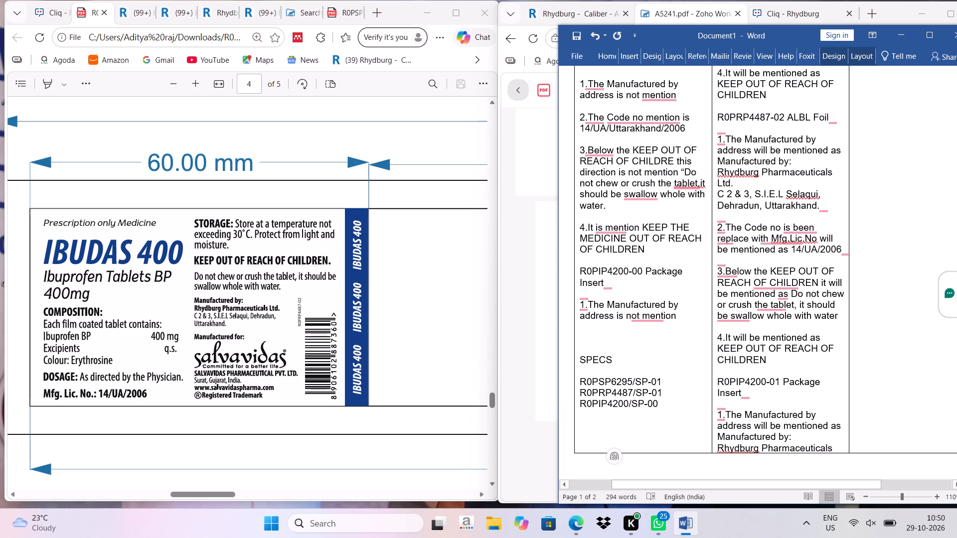
pyautogui.click(634, 260)
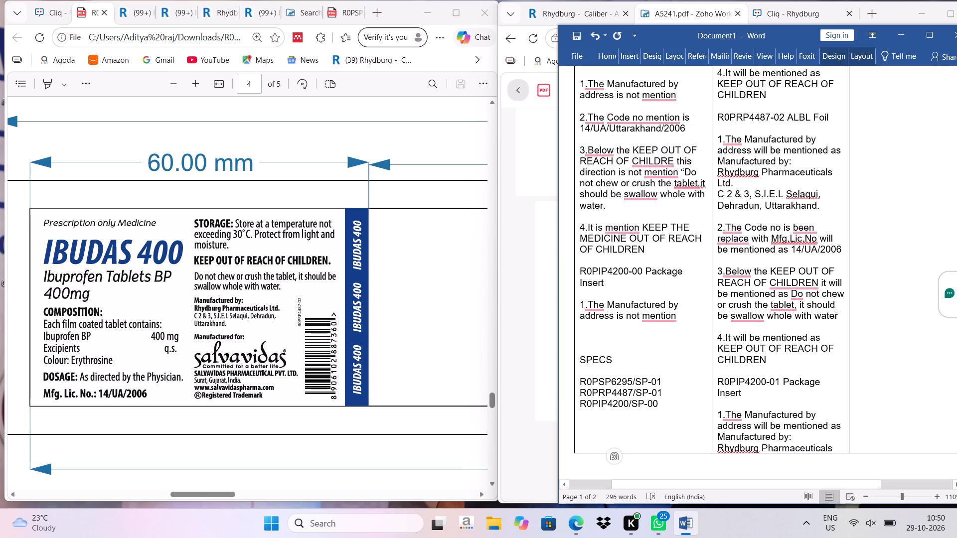
pyautogui.click(670, 163)
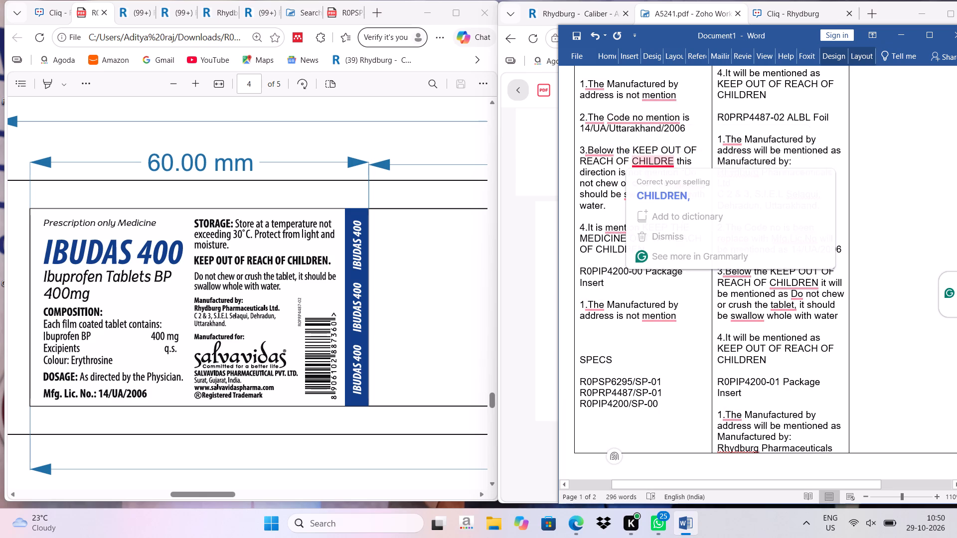
pyautogui.click(665, 201)
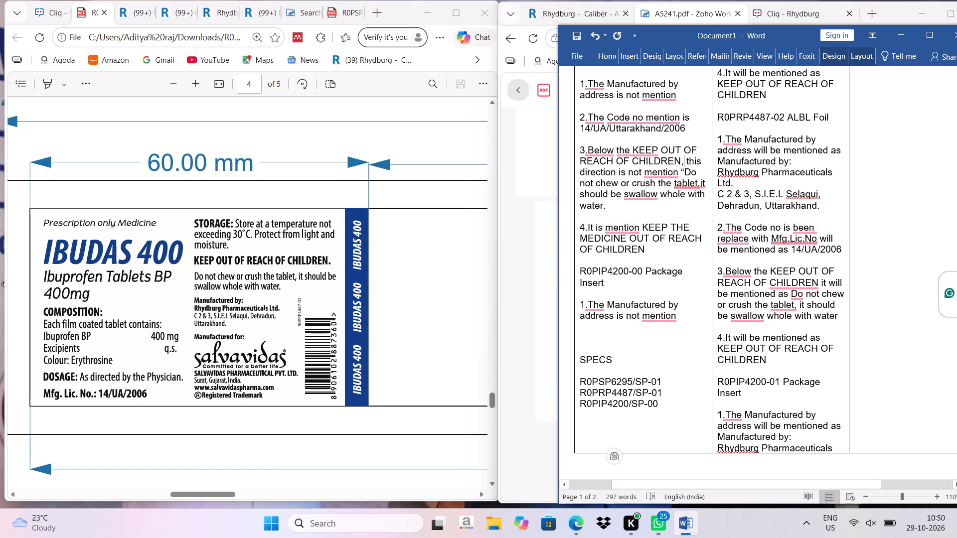
# Copy the full text of the Word table cell under CURRENT, from ICSB0004 - Ibudas 400 through the SPECS codes.
pyautogui.scroll(11, 927, 402)
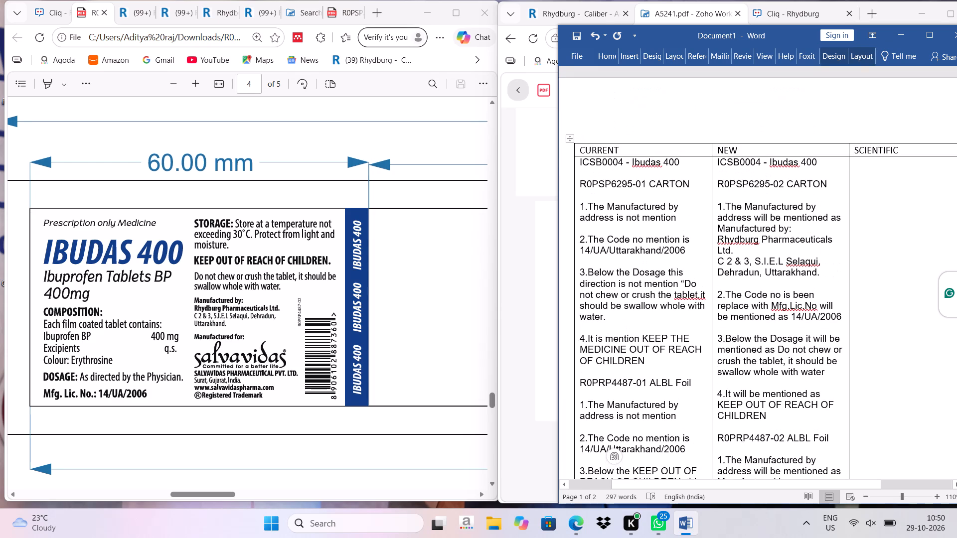
pyautogui.click(579, 162)
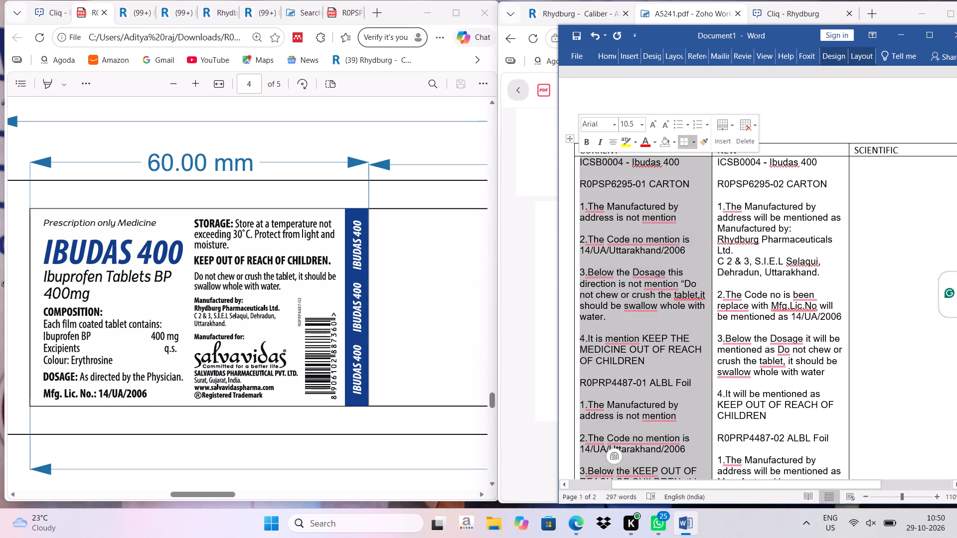
pyautogui.rightClick(621, 190)
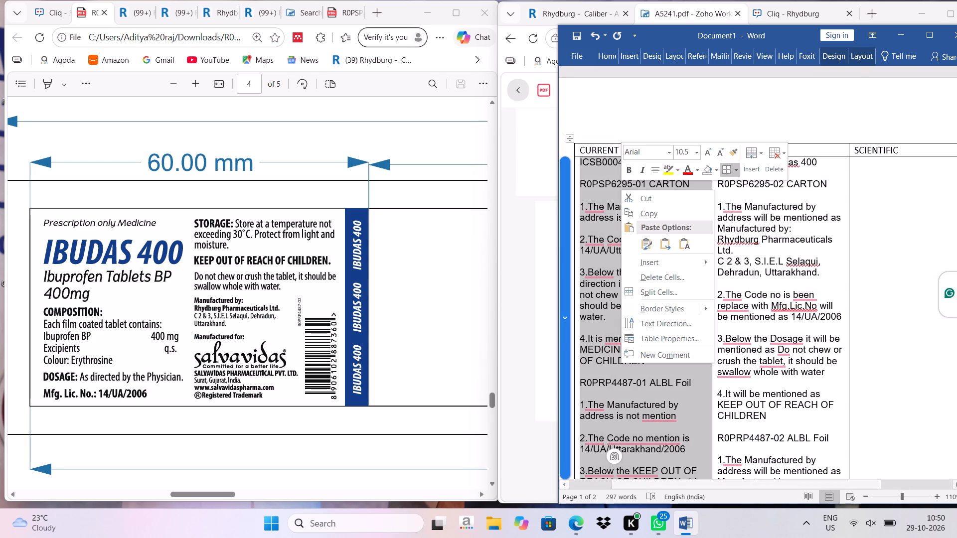
pyautogui.click(645, 215)
pyautogui.scroll(-3, 633, 317)
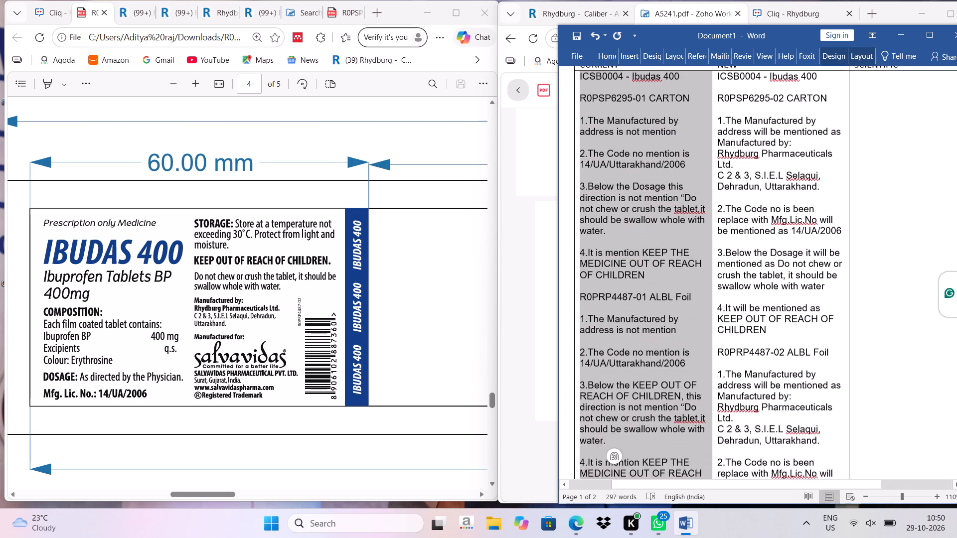
pyautogui.scroll(-10, 633, 317)
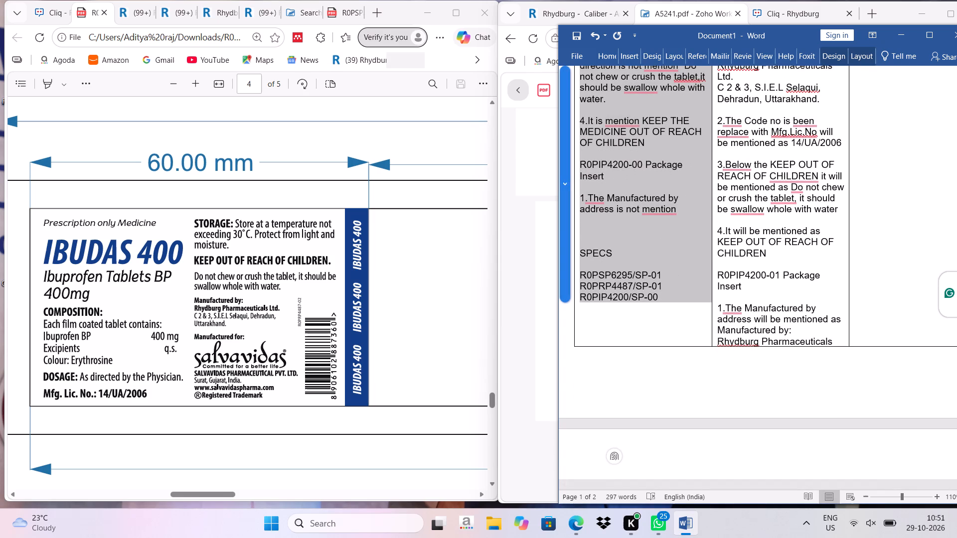
# Switch to the CL10230 change control record in the browser and review it back to the start of its Overview.
pyautogui.click(135, 14)
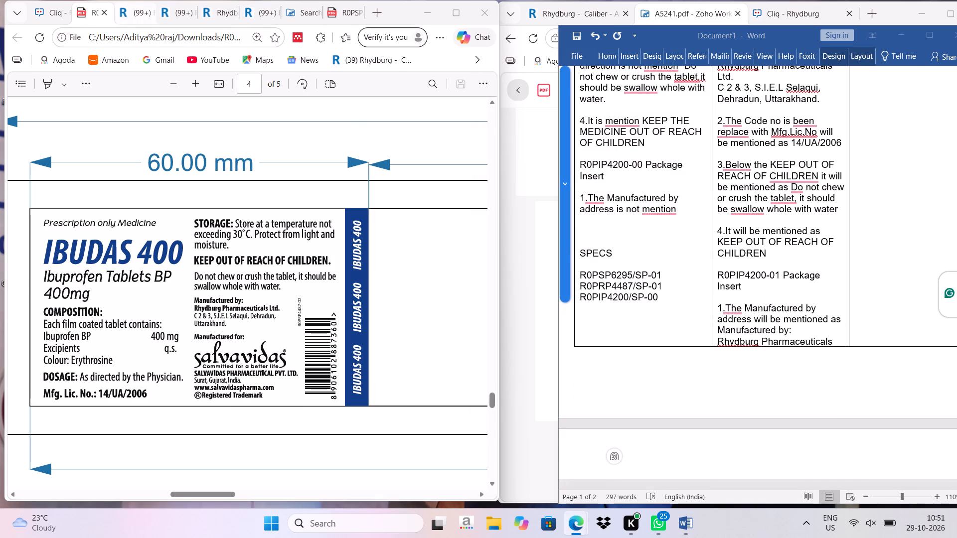
pyautogui.scroll(17, 299, 266)
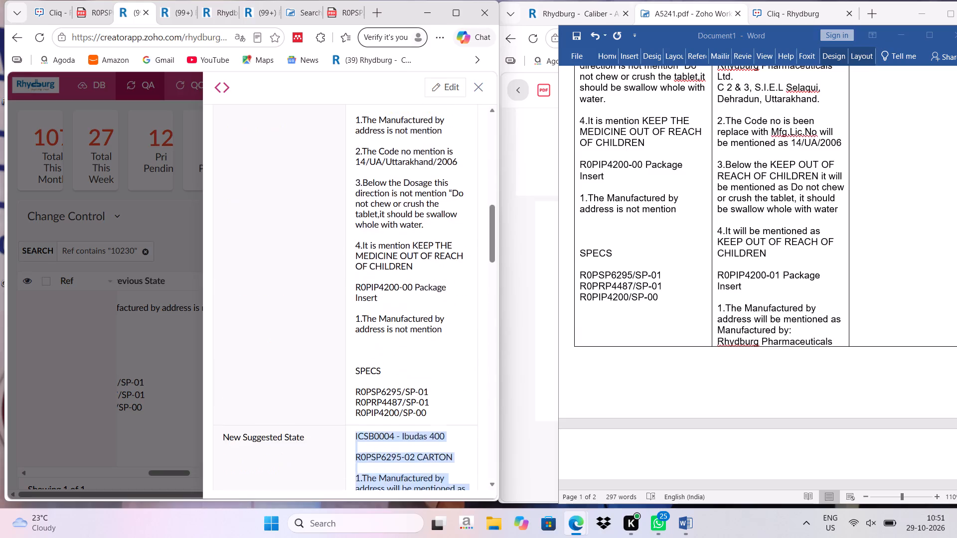
pyautogui.scroll(13, 299, 266)
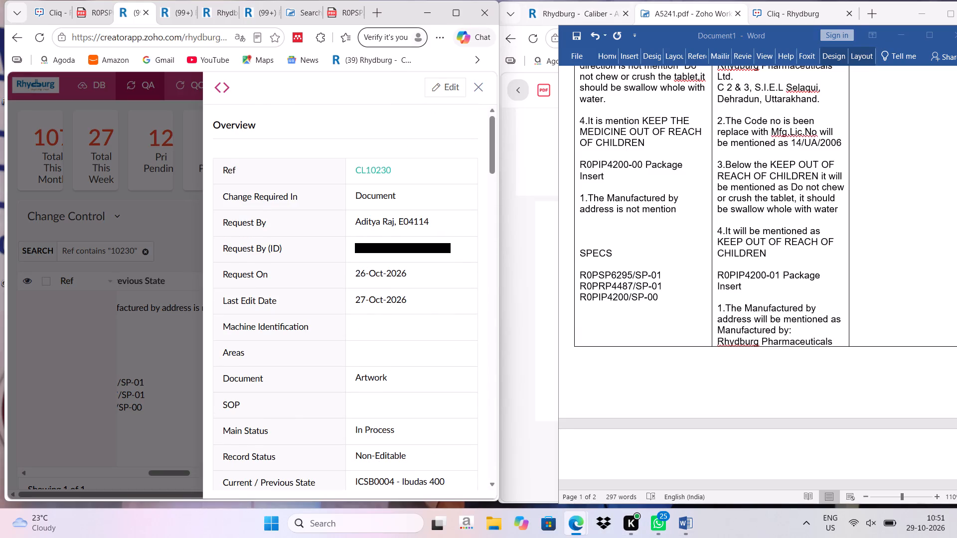
# Switch to Cliq, close the Document_checklist.xlsx preview, search for BIJ and open a chat with the matching management contact.
pyautogui.click(787, 8)
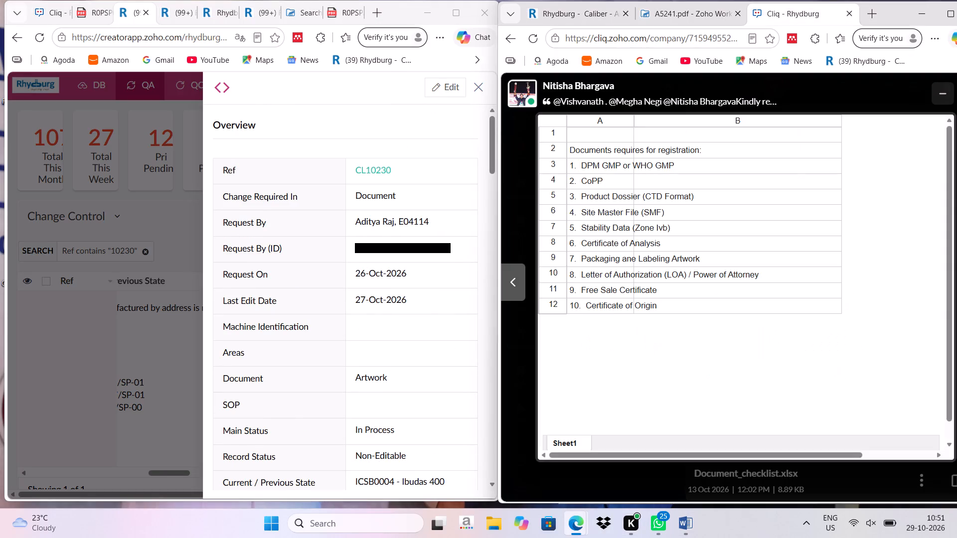
pyautogui.click(945, 93)
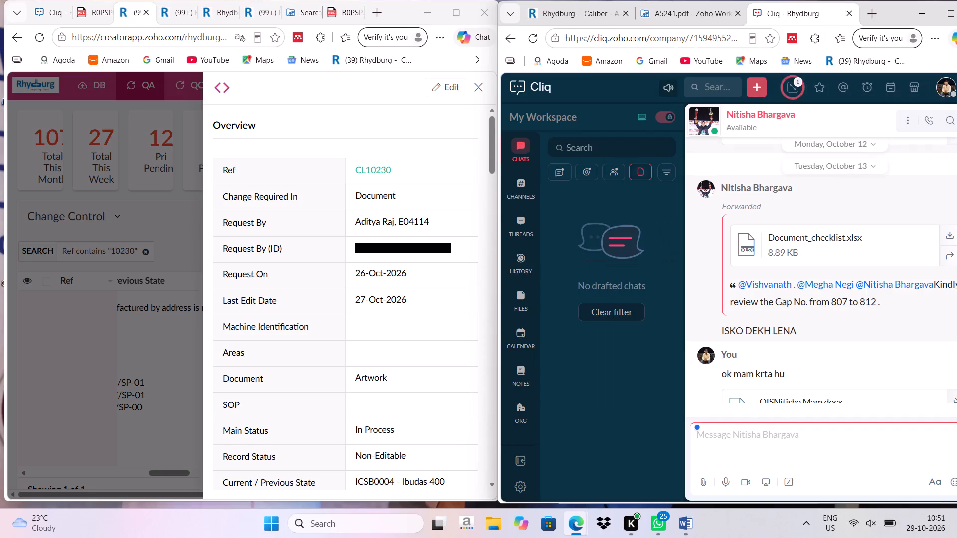
pyautogui.click(705, 89)
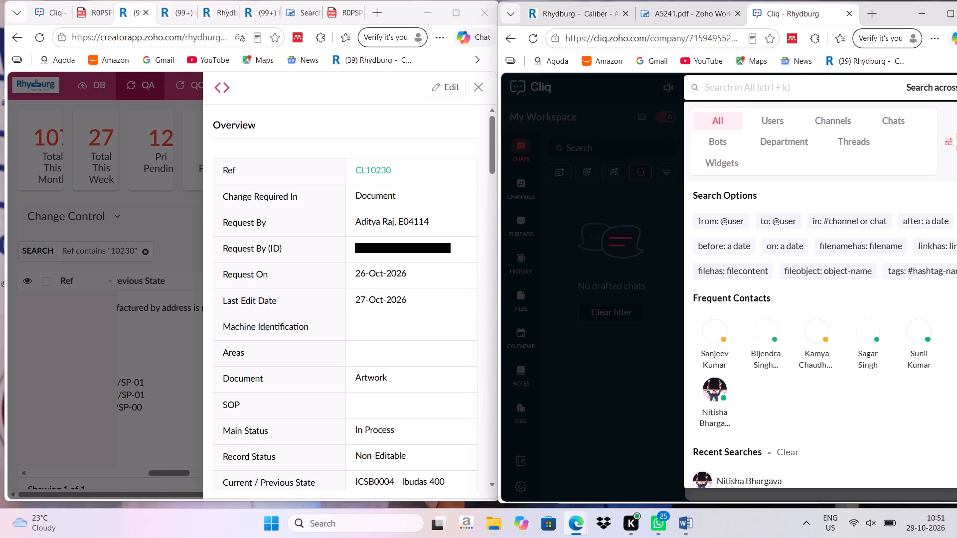
pyautogui.write('BIJ')
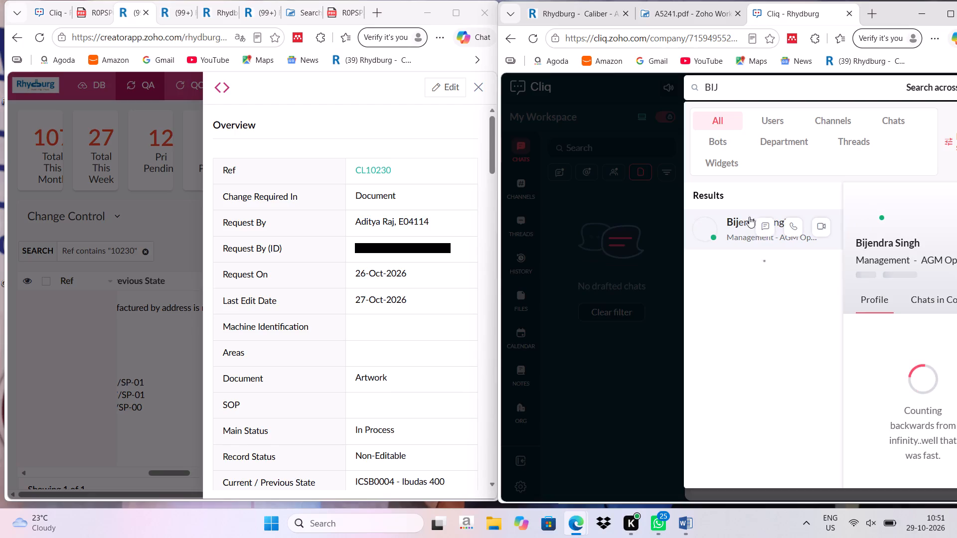
pyautogui.click(763, 225)
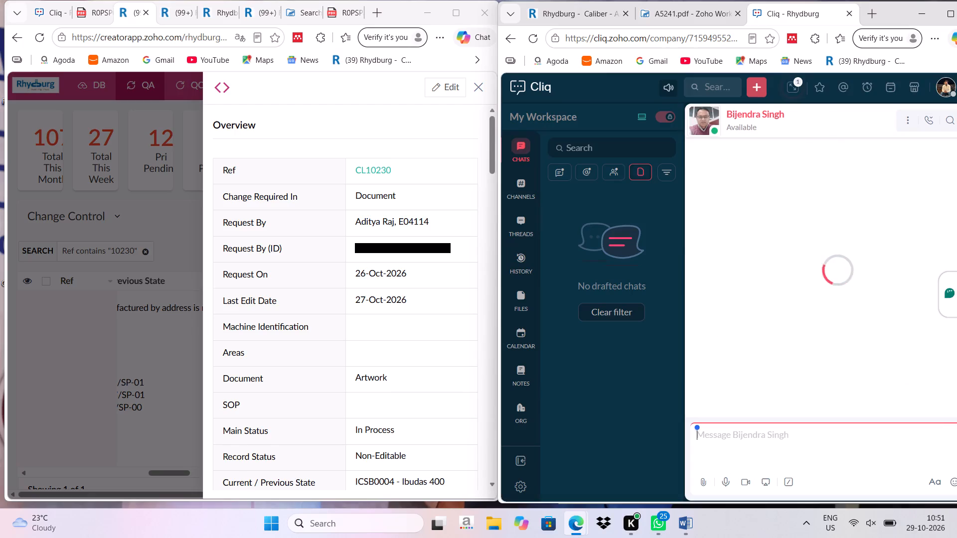
# Draft a message to the management contact starting with CURRENT, followed by the copied CURRENT cell text, and check it back to its beginning.
pyautogui.write('CURRENT')
pyautogui.press('space')
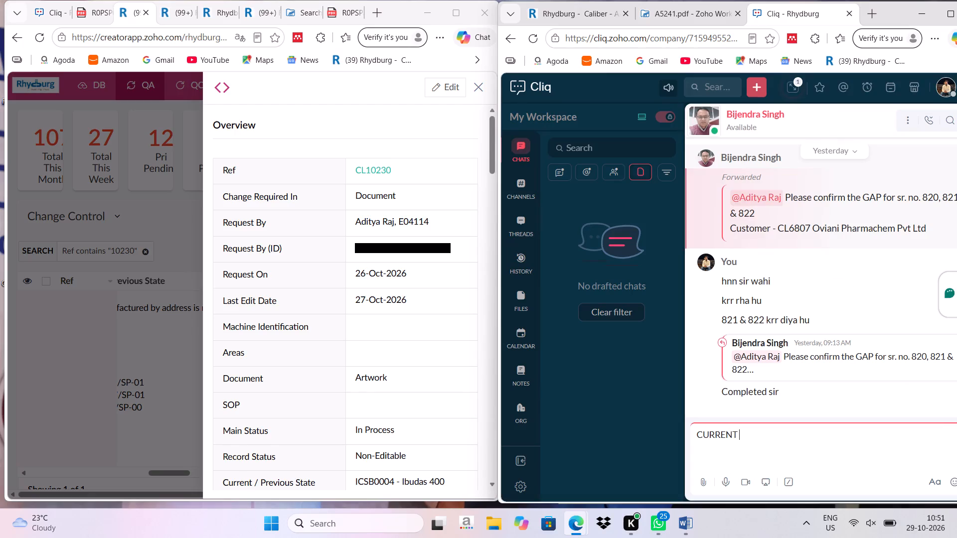
pyautogui.hotkey('ctrl', 'v')
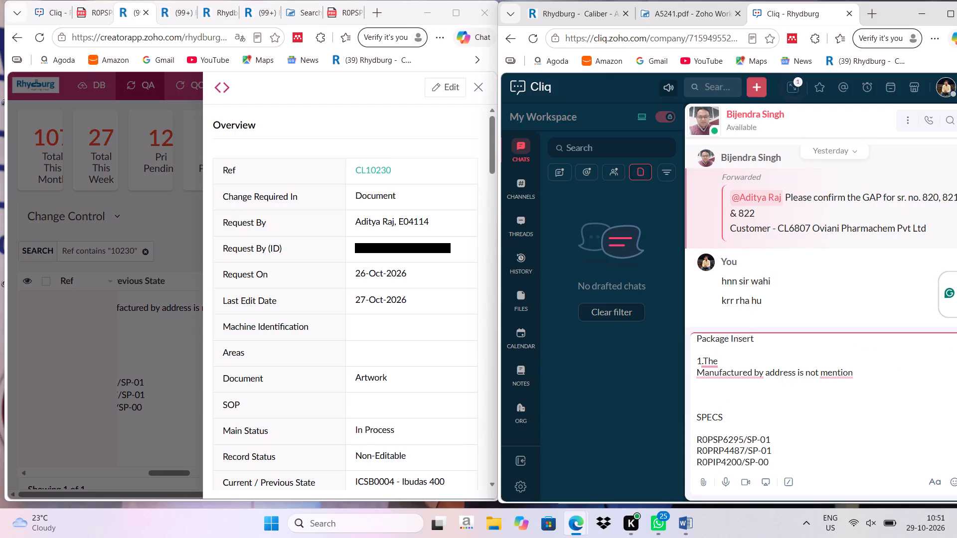
pyautogui.scroll(2, 763, 429)
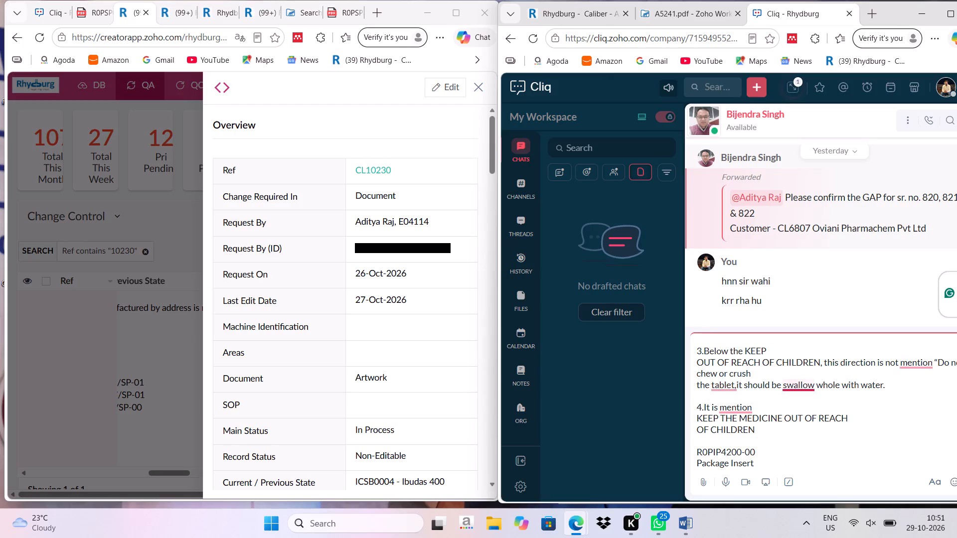
pyautogui.scroll(1, 787, 385)
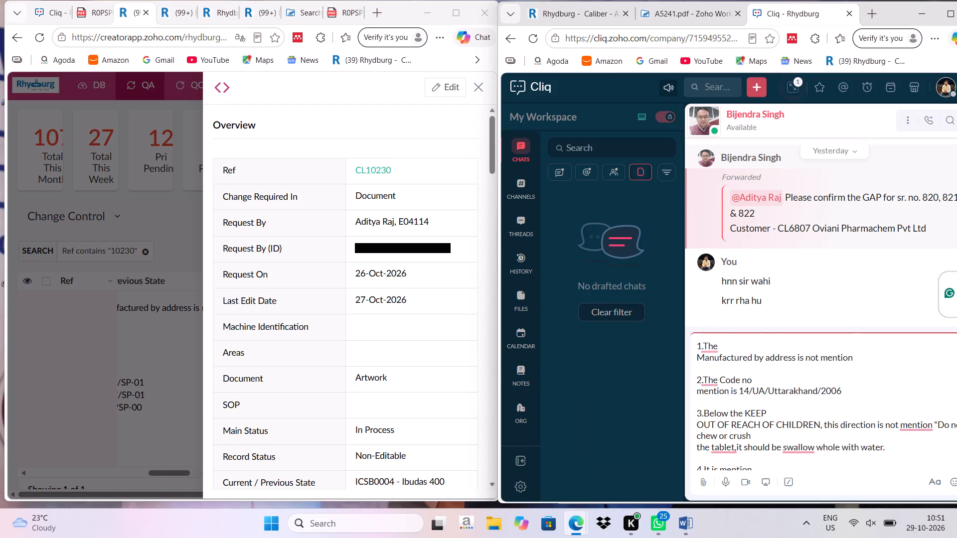
pyautogui.scroll(2, 786, 405)
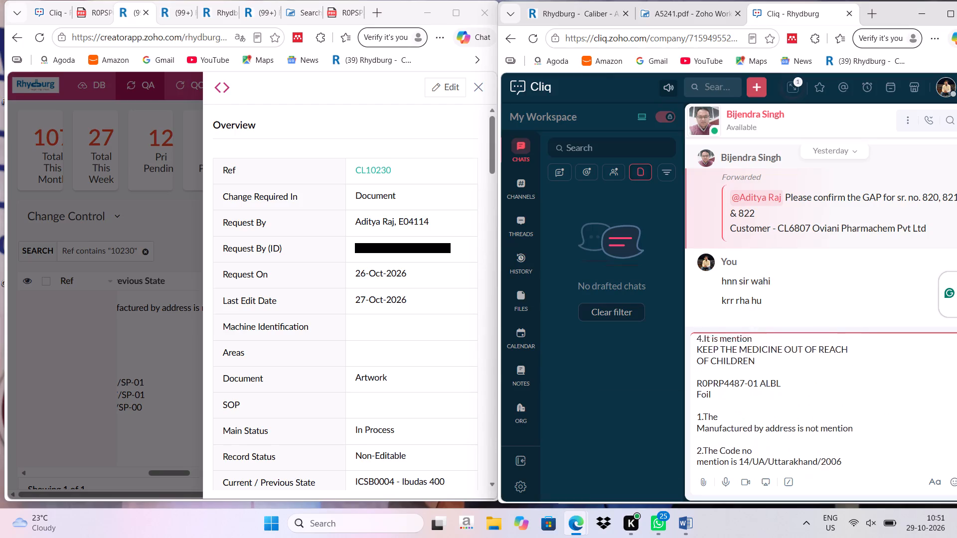
pyautogui.scroll(14, 786, 405)
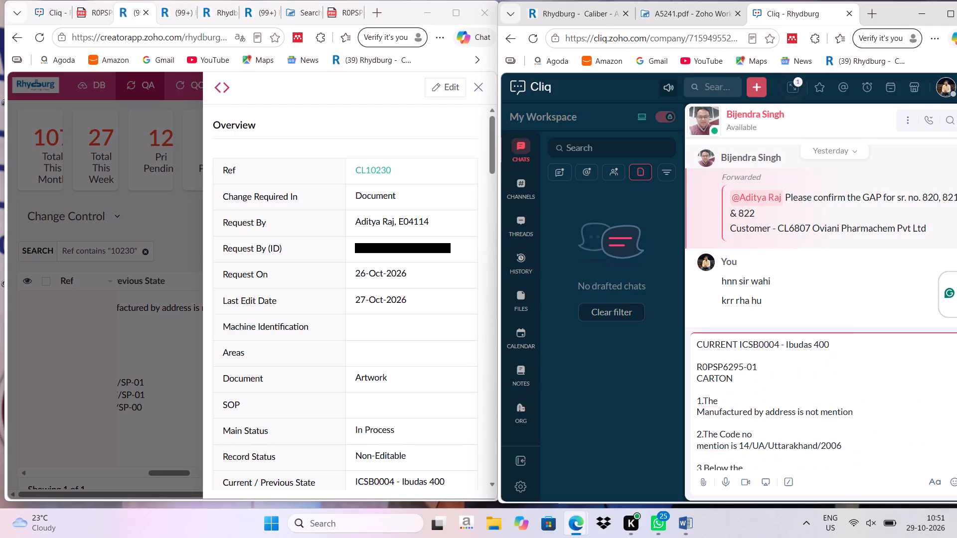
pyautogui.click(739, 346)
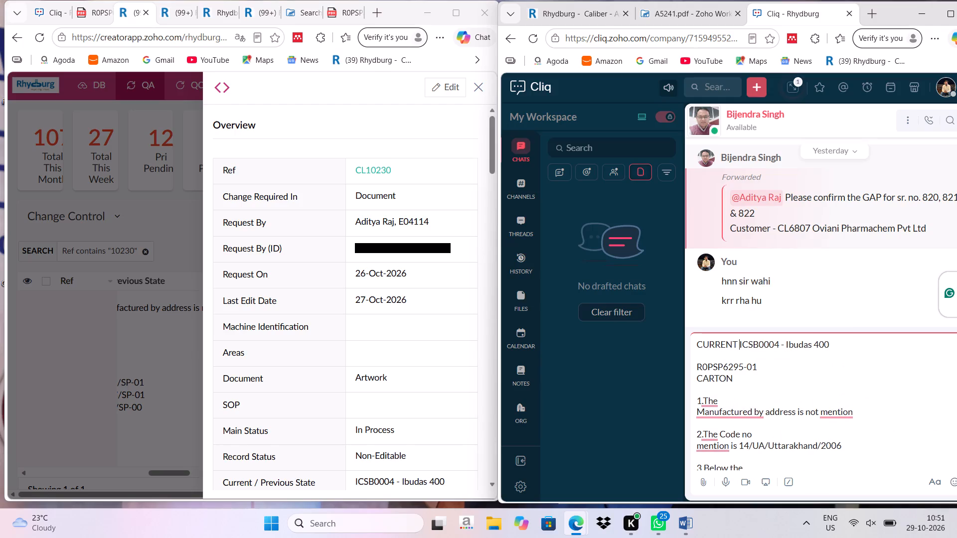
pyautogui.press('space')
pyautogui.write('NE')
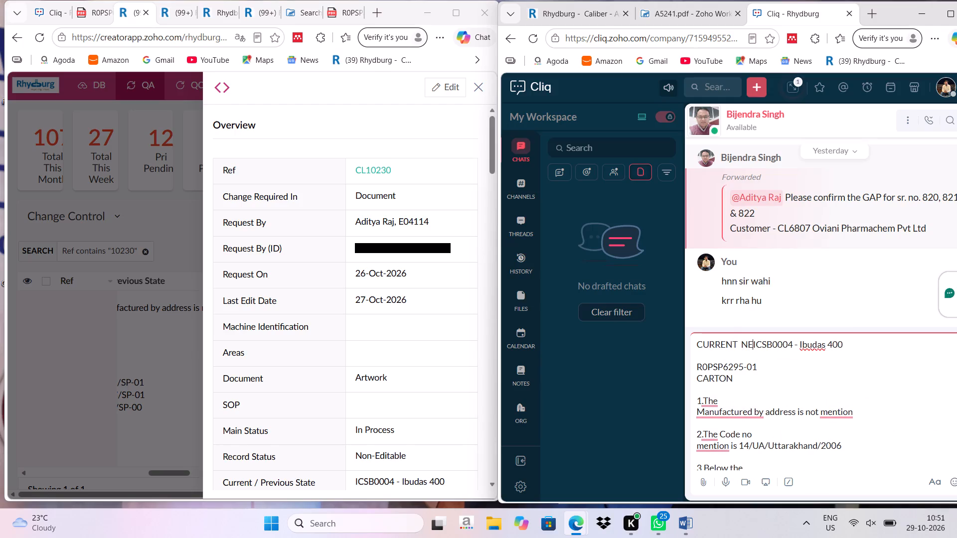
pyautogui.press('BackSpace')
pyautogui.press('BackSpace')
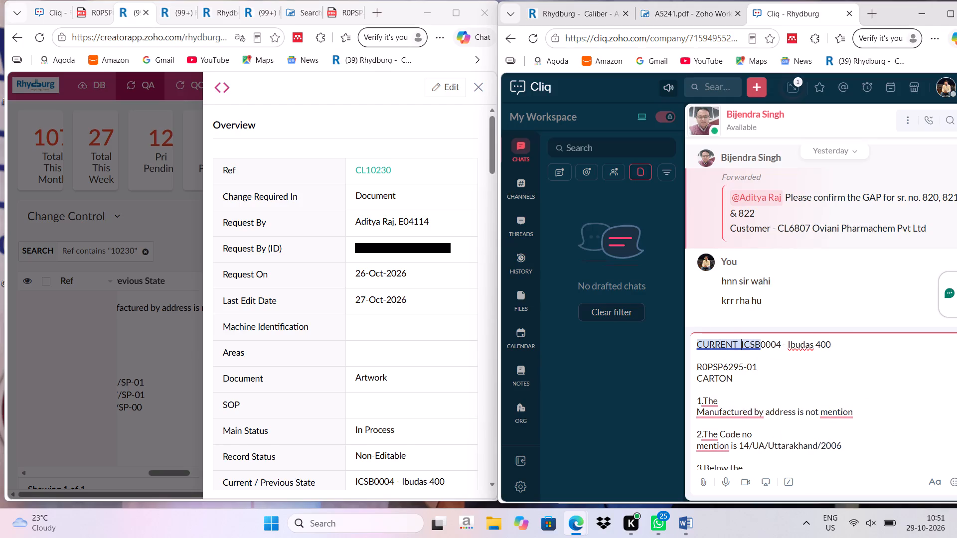
# Pad the gap after CURRENT with spaces so ICSB0004 - Ibudas 400 falls on its own line below.
pyautogui.press('space')
pyautogui.press('space')
pyautogui.press('space')
pyautogui.press('space')
pyautogui.press('space')
pyautogui.press('space')
pyautogui.press('space')
pyautogui.press('space')
pyautogui.press('space')
pyautogui.press('space')
pyautogui.press('space')
pyautogui.press('space')
pyautogui.press('space')
pyautogui.press('space')
pyautogui.press('space')
pyautogui.press('space')
pyautogui.press('space')
pyautogui.press('space')
pyautogui.press('space')
pyautogui.press('space')
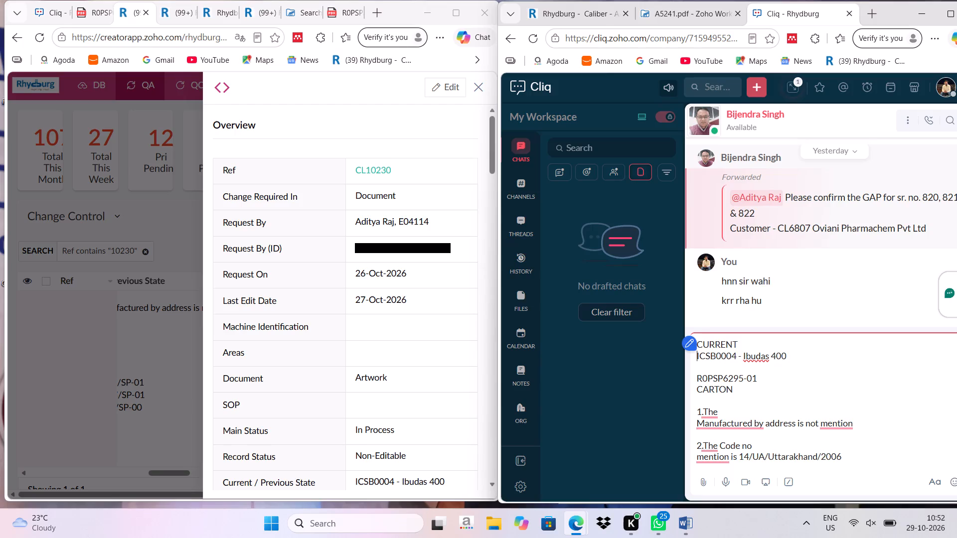
# Insert the reference CL10230 before CURRENT on the draft's first line, separated by a wide gap.
pyautogui.click(711, 344)
pyautogui.press('Left')
pyautogui.press('Left')
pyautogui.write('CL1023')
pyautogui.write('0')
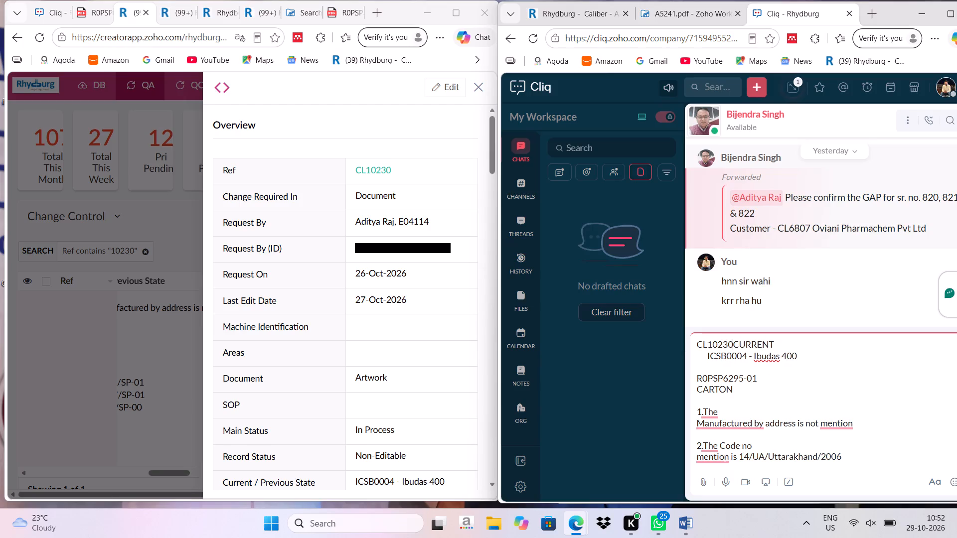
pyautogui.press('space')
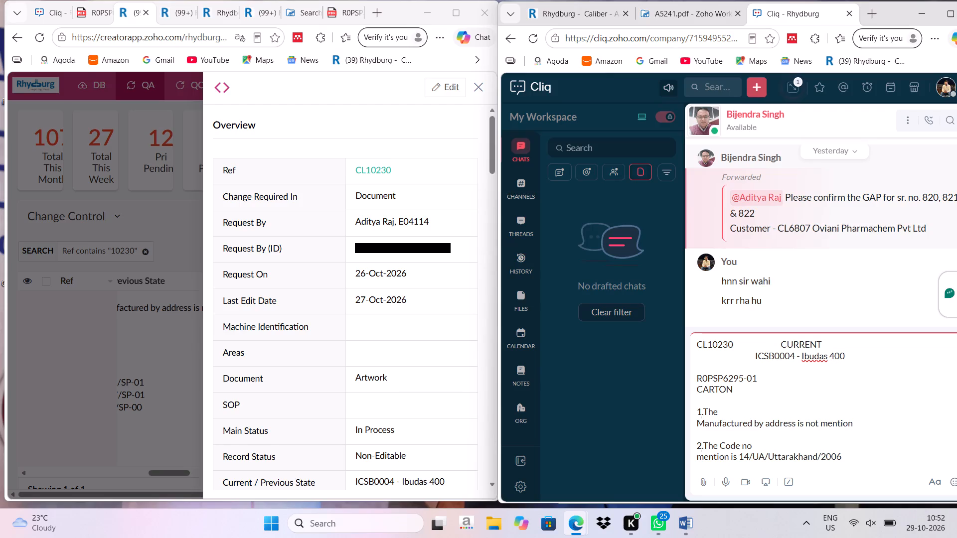
# Remove the spaces before ICSB0004 - Ibudas 400 so it begins flush at the start of its line.
pyautogui.click(755, 355)
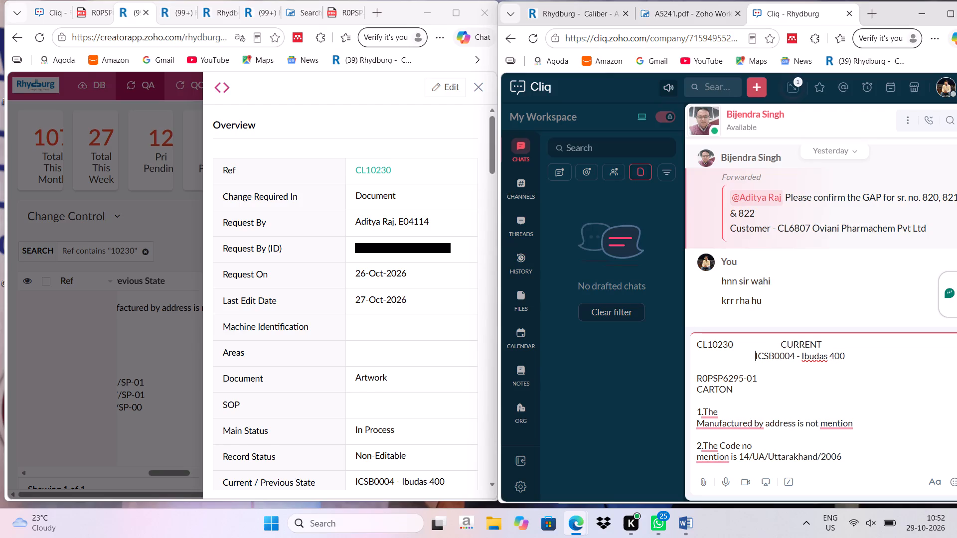
pyautogui.press('BackSpace')
pyautogui.press('BackSpace')
pyautogui.press('BackSpace')
pyautogui.press('BackSpace')
pyautogui.press('BackSpace')
pyautogui.press('BackSpace')
pyautogui.press('BackSpace')
pyautogui.press('BackSpace')
pyautogui.press('BackSpace')
pyautogui.press('BackSpace')
pyautogui.press('BackSpace')
pyautogui.press('BackSpace')
pyautogui.press('BackSpace')
pyautogui.press('BackSpace')
pyautogui.press('BackSpace')
pyautogui.press('BackSpace')
pyautogui.press('BackSpace')
pyautogui.press('BackSpace')
pyautogui.press('BackSpace')
pyautogui.press('BackSpace')
pyautogui.press('BackSpace')
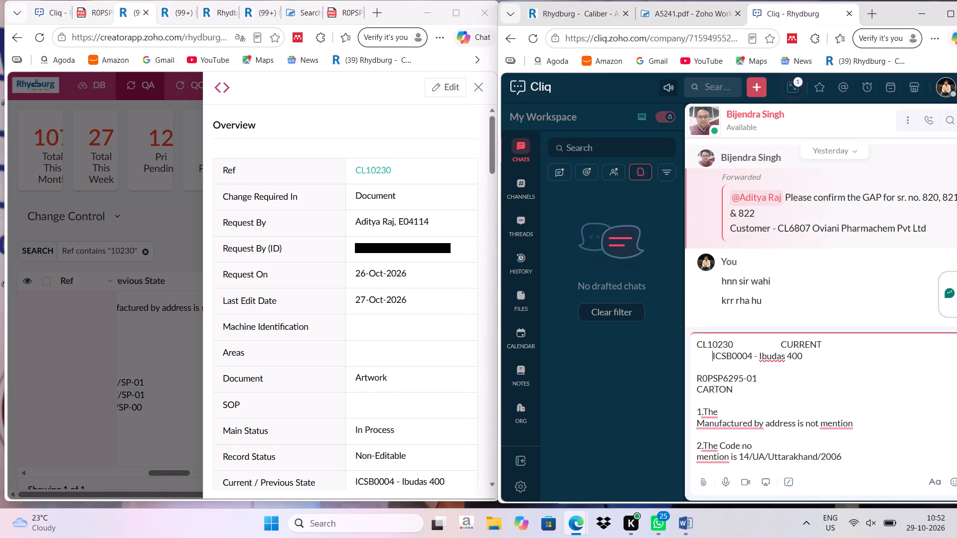
pyautogui.press('BackSpace')
pyautogui.press('BackSpace')
pyautogui.press('BackSpace')
pyautogui.press('BackSpace')
pyautogui.press('BackSpace')
pyautogui.press('BackSpace')
pyautogui.press('BackSpace')
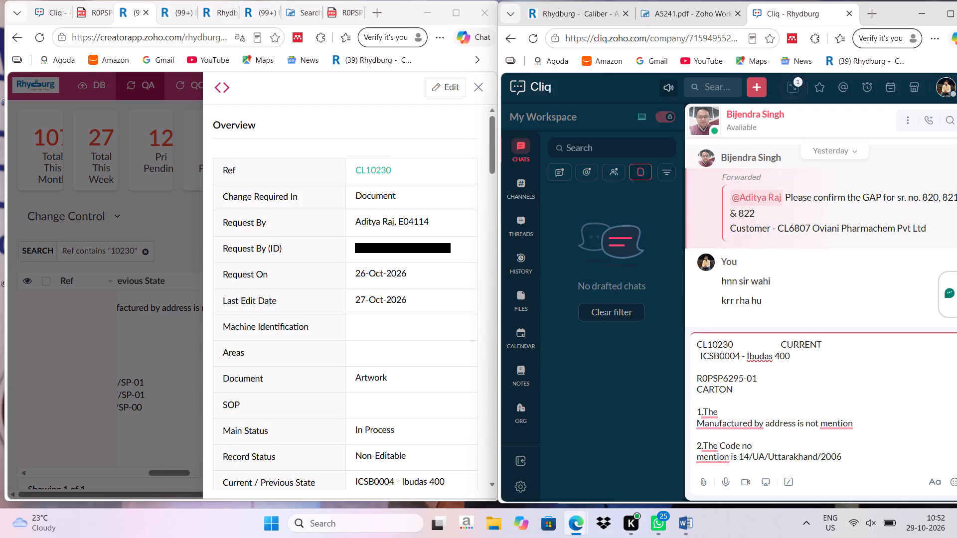
pyautogui.press('BackSpace')
pyautogui.press('BackSpace')
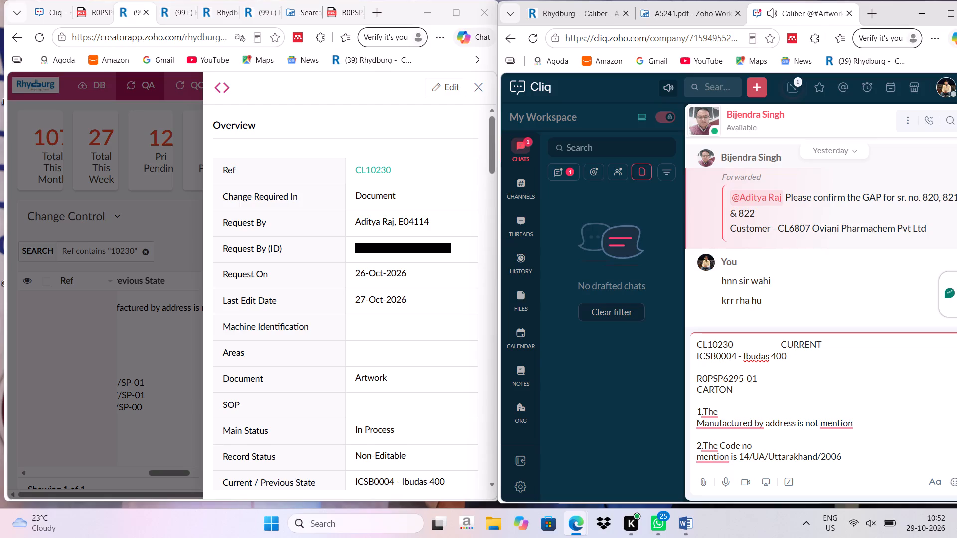
# Check the rest of the draft and send the CL10230 CURRENT message to the management contact.
pyautogui.scroll(-2, 779, 409)
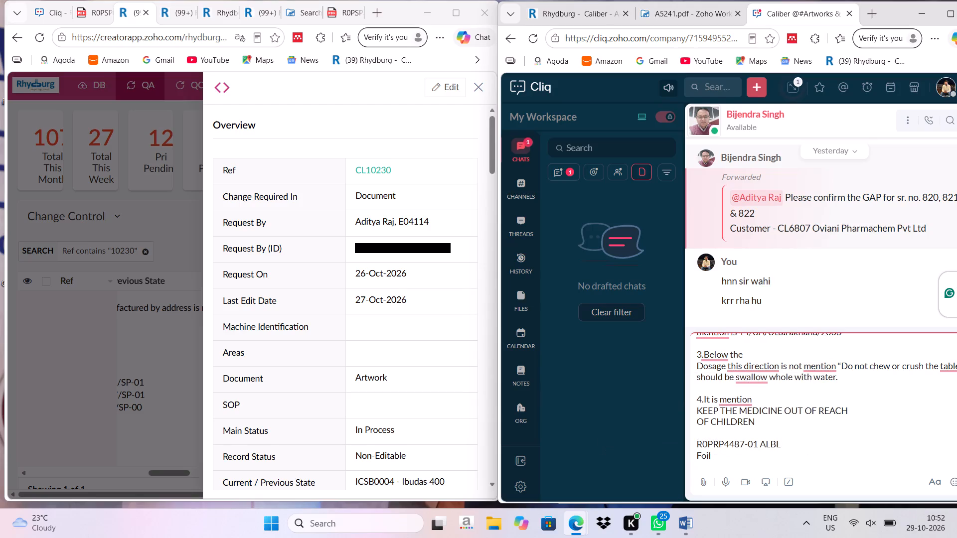
pyautogui.press('Return')
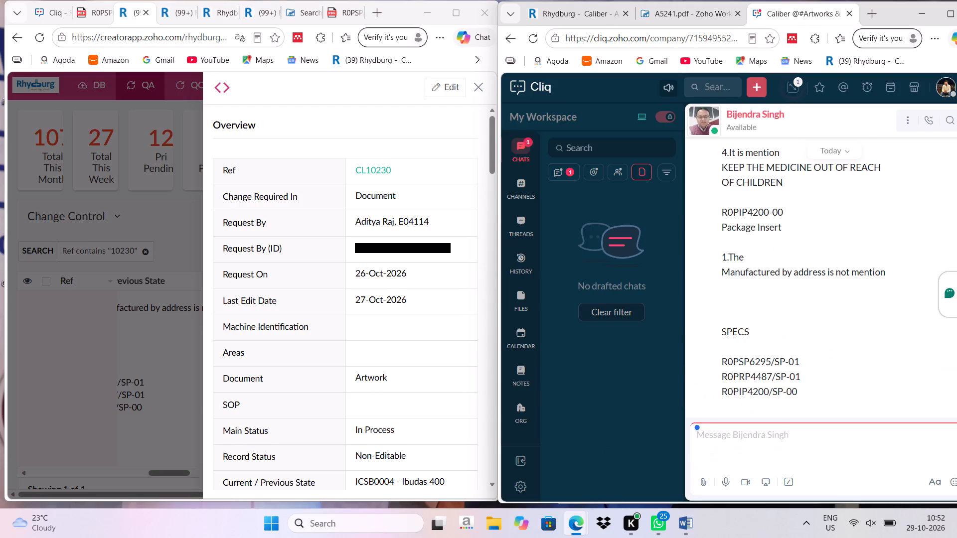
pyautogui.scroll(3, 770, 315)
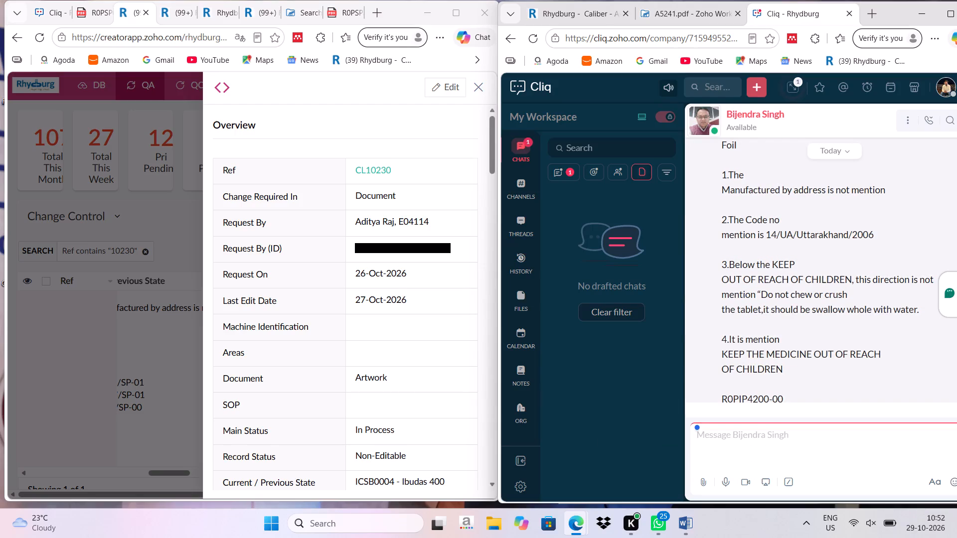
# Open the unread Artworks & Change Control channel and read the latest Caliber notification on artwork stage-wise pending counts.
pyautogui.click(566, 170)
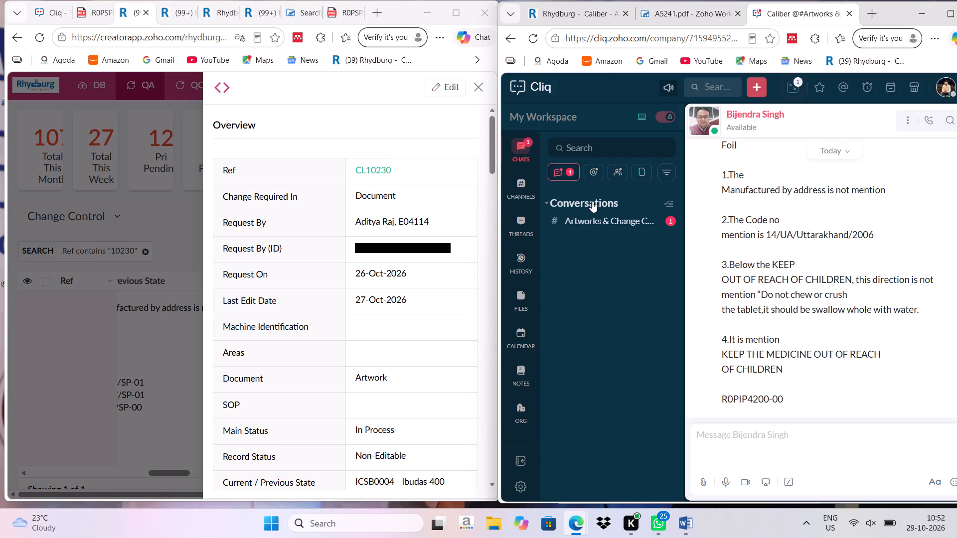
pyautogui.click(597, 221)
pyautogui.scroll(-5, 704, 283)
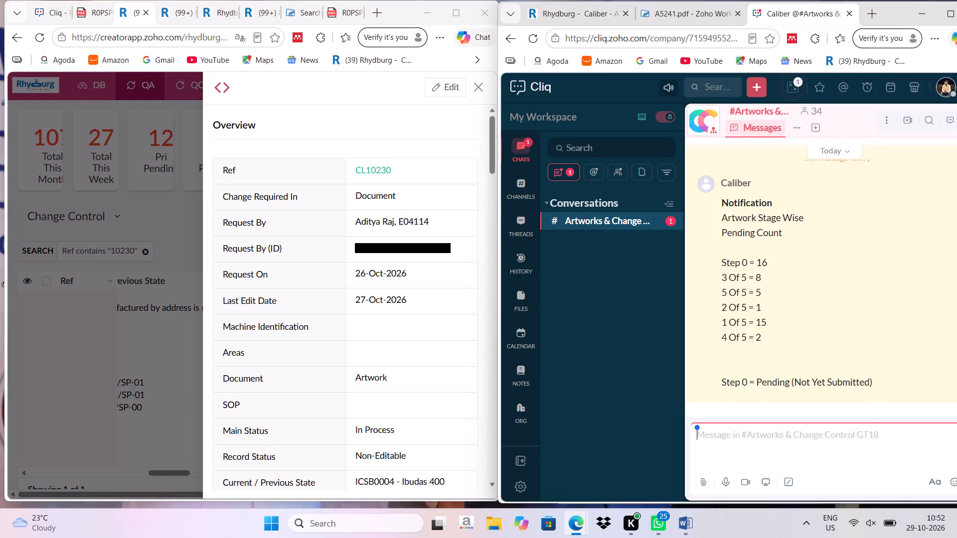
pyautogui.scroll(-6, 848, 262)
pyautogui.scroll(5, 823, 307)
pyautogui.scroll(-5, 823, 307)
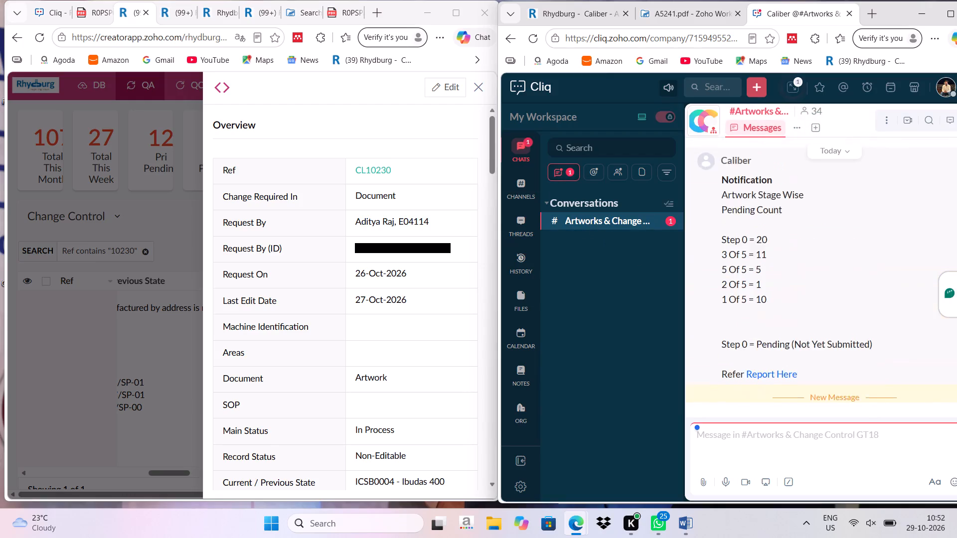
pyautogui.scroll(-9, 823, 307)
pyautogui.scroll(4, 826, 300)
pyautogui.scroll(-10, 840, 218)
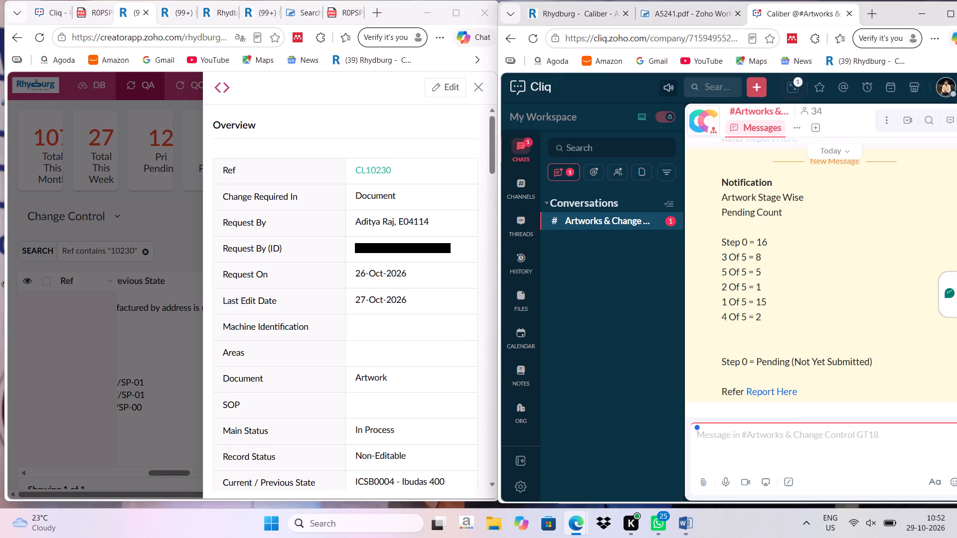
# Switch to Word and copy the full text of the table cell under NEW, beginning with ICSB0004 - Ibudas 400.
pyautogui.click(693, 461)
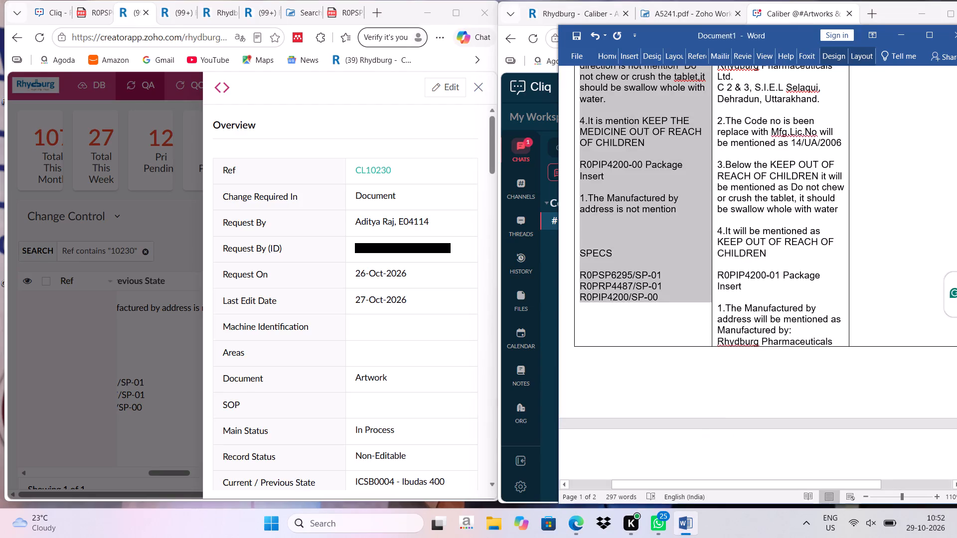
pyautogui.scroll(10, 743, 304)
pyautogui.scroll(4, 713, 225)
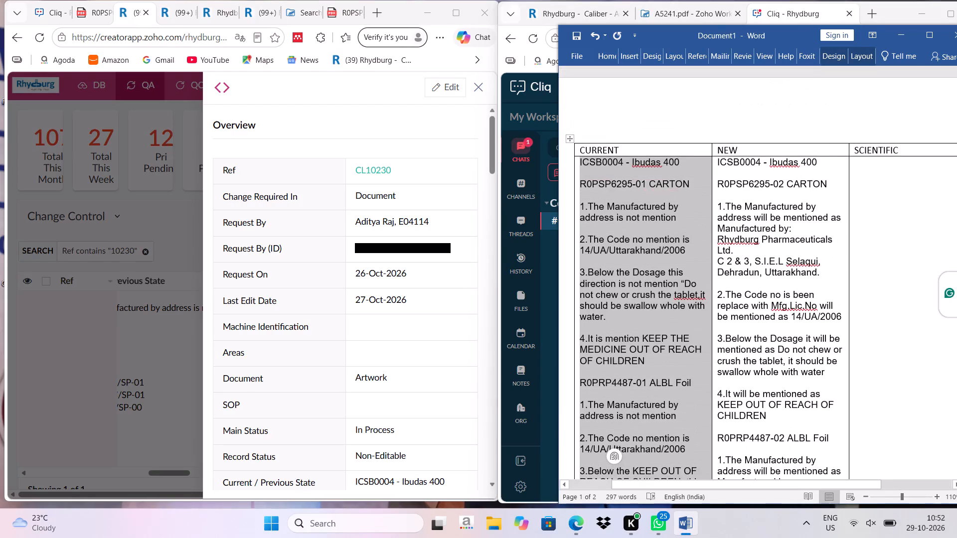
pyautogui.click(720, 172)
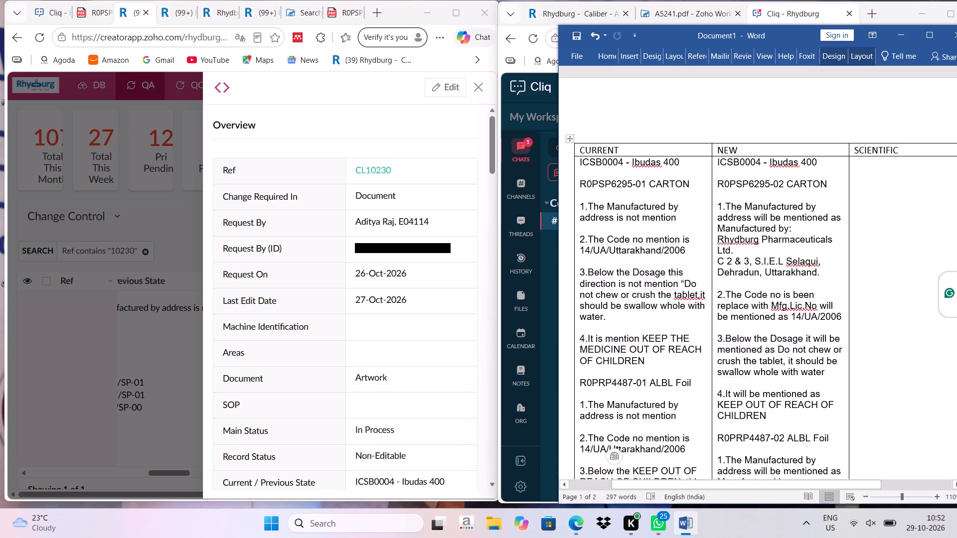
pyautogui.click(714, 161)
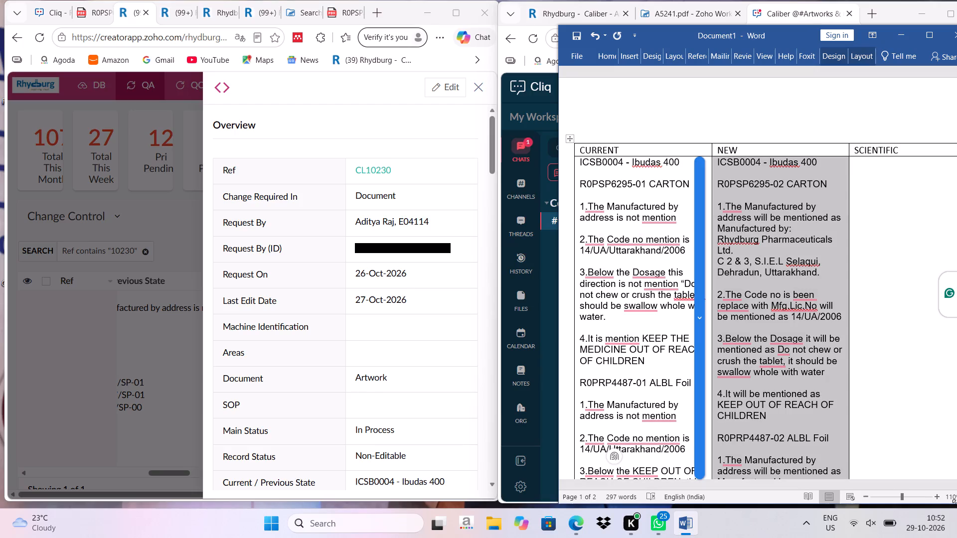
pyautogui.hotkey('ctrl', 'c')
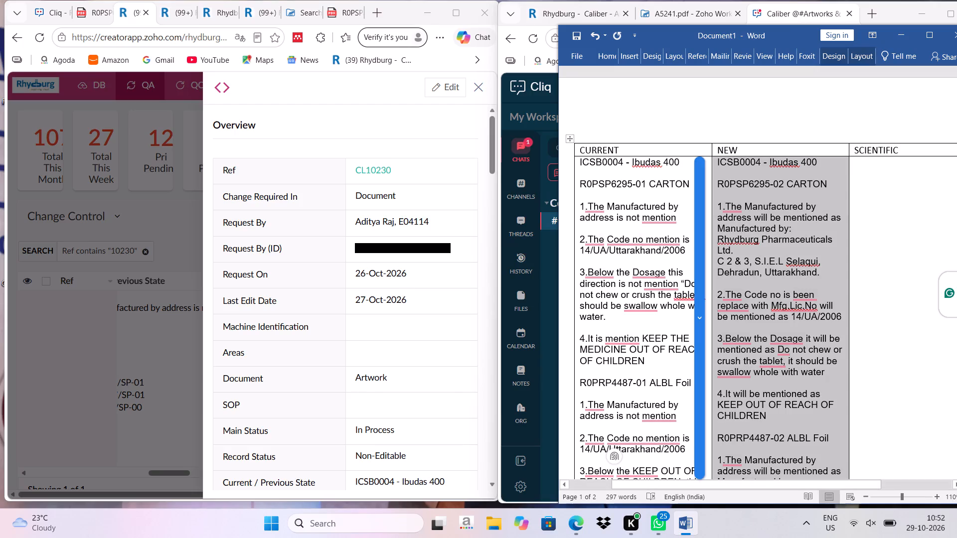
# Switch back to Cliq and reopen the management contact's chat from the frequent contacts.
pyautogui.click(773, 0)
pyautogui.click(780, 4)
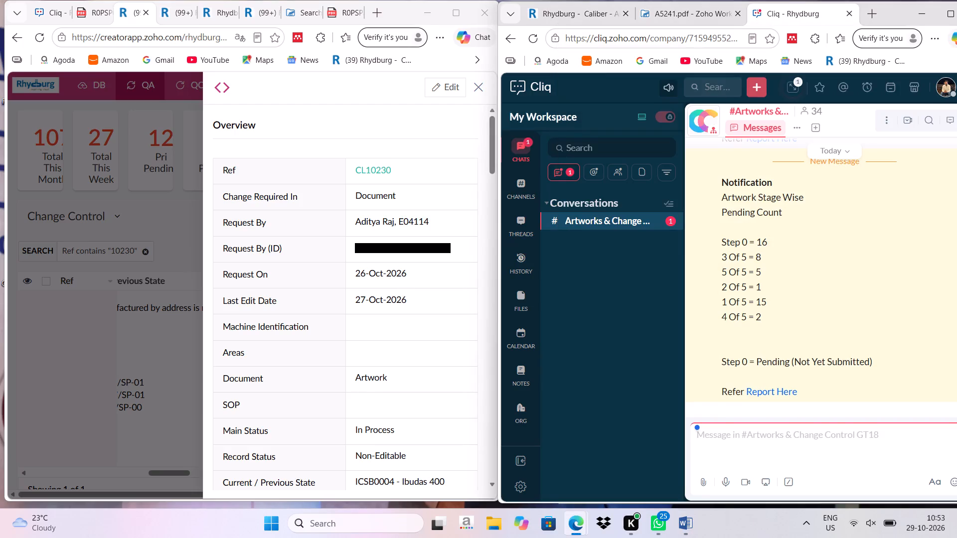
pyautogui.click(720, 89)
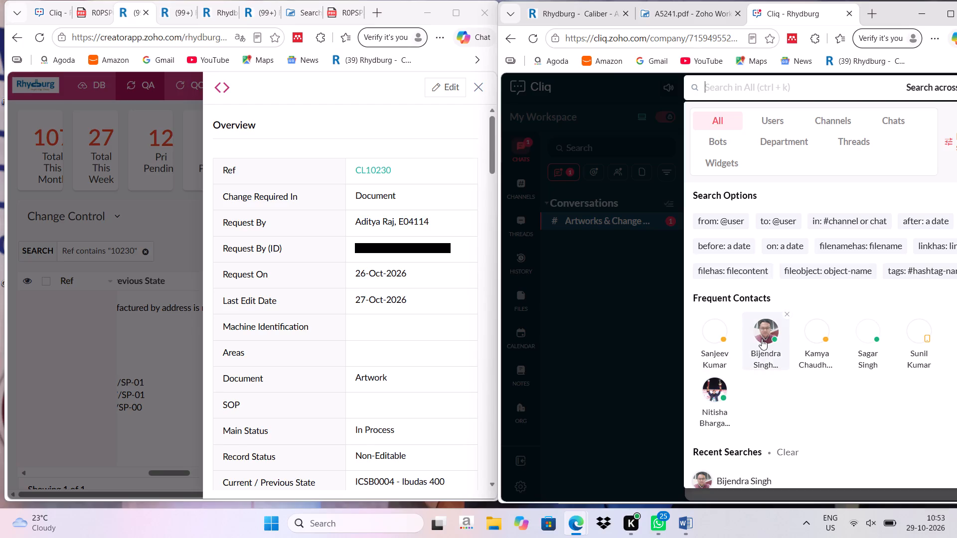
pyautogui.click(761, 332)
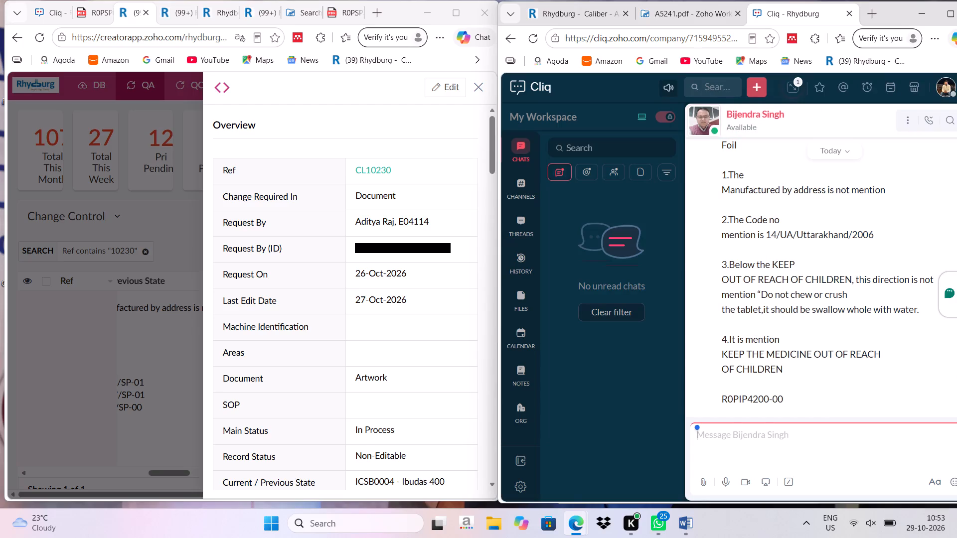
# Head the draft to the management contact NEW and paste the copied Ibudas 400 new-state text on the line below.
pyautogui.write('NEW')
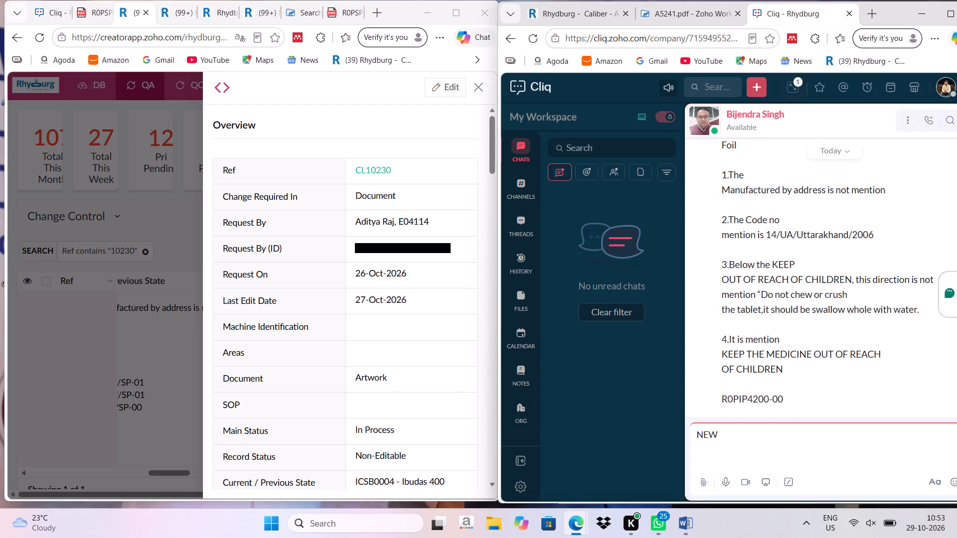
pyautogui.press('space')
pyautogui.press('space')
pyautogui.press('space')
pyautogui.press('space')
pyautogui.press('space')
pyautogui.press('space')
pyautogui.press('space')
pyautogui.press('space')
pyautogui.press('space')
pyautogui.press('space')
pyautogui.press('space')
pyautogui.press('space')
pyautogui.press('space')
pyautogui.press('space')
pyautogui.press('space')
pyautogui.press('space')
pyautogui.press('space')
pyautogui.press('space')
pyautogui.press('space')
pyautogui.press('space')
pyautogui.press('space')
pyautogui.press('space')
pyautogui.press('space')
pyautogui.press('space')
pyautogui.press('space')
pyautogui.press('space')
pyautogui.press('space')
pyautogui.press('space')
pyautogui.press('space')
pyautogui.press('space')
pyautogui.press('space')
pyautogui.press('space')
pyautogui.press('space')
pyautogui.press('space')
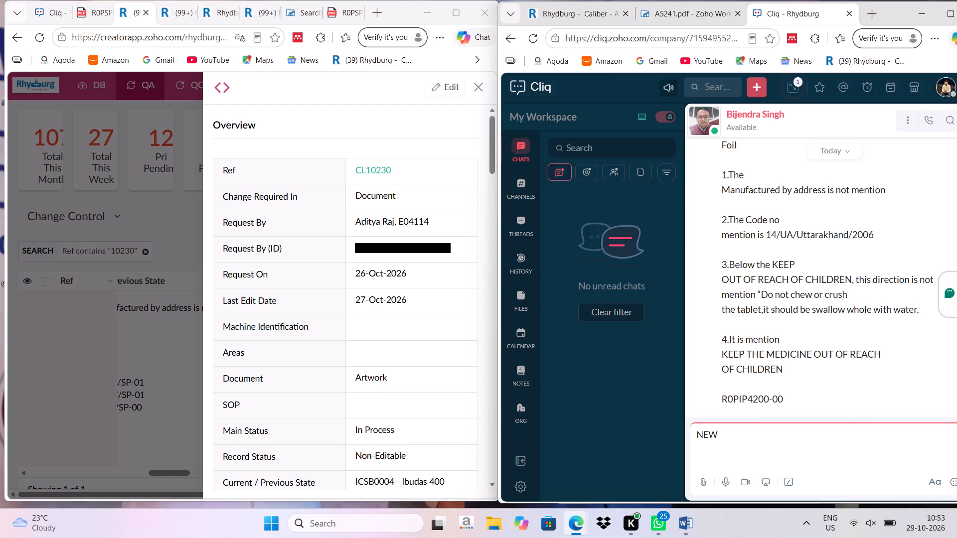
pyautogui.press('BackSpace')
pyautogui.press('BackSpace')
pyautogui.press('BackSpace')
pyautogui.press('BackSpace')
pyautogui.press('BackSpace')
pyautogui.hotkey('ctrl', 'v')
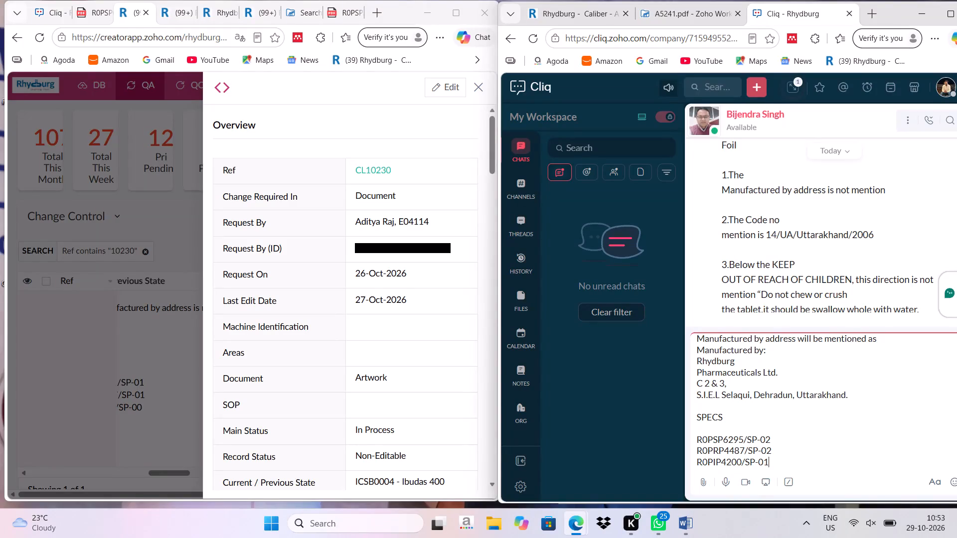
# Check the pasted wording in the draft and send the NEW message to the management contact.
pyautogui.scroll(3, 751, 432)
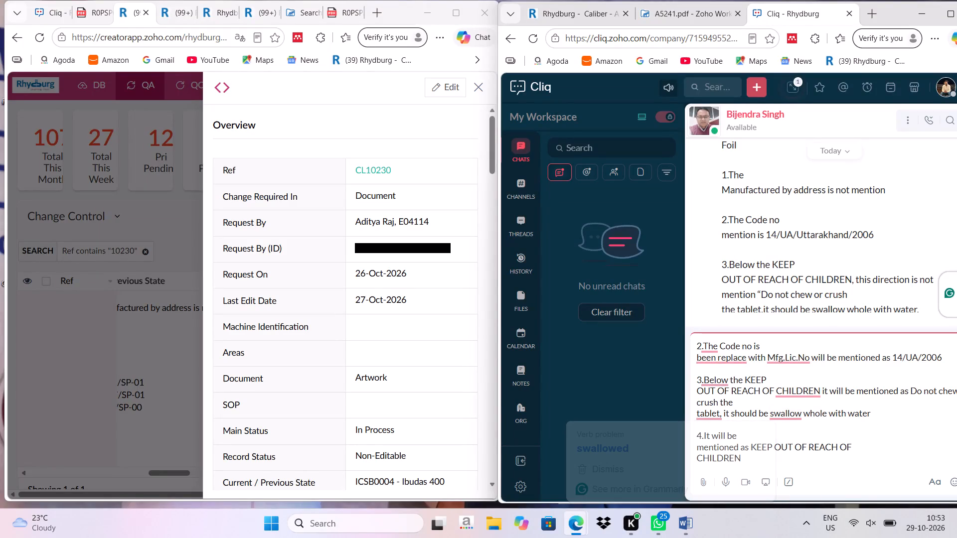
pyautogui.hscroll(-2, 878, 394)
pyautogui.press('Return')
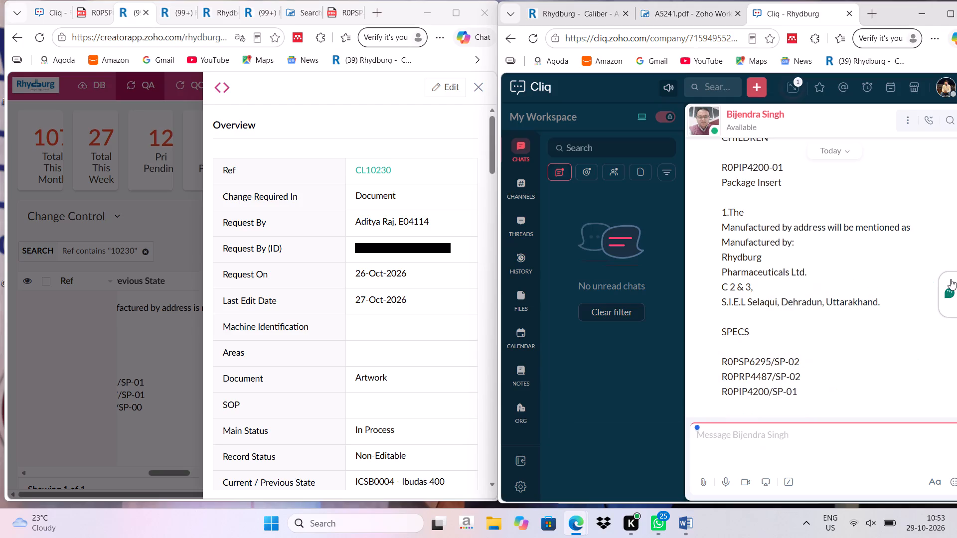
# Enlarge the Cliq window and read back through the sent NEW and CURRENT messages in the management contact's chat.
pyautogui.click(945, 6)
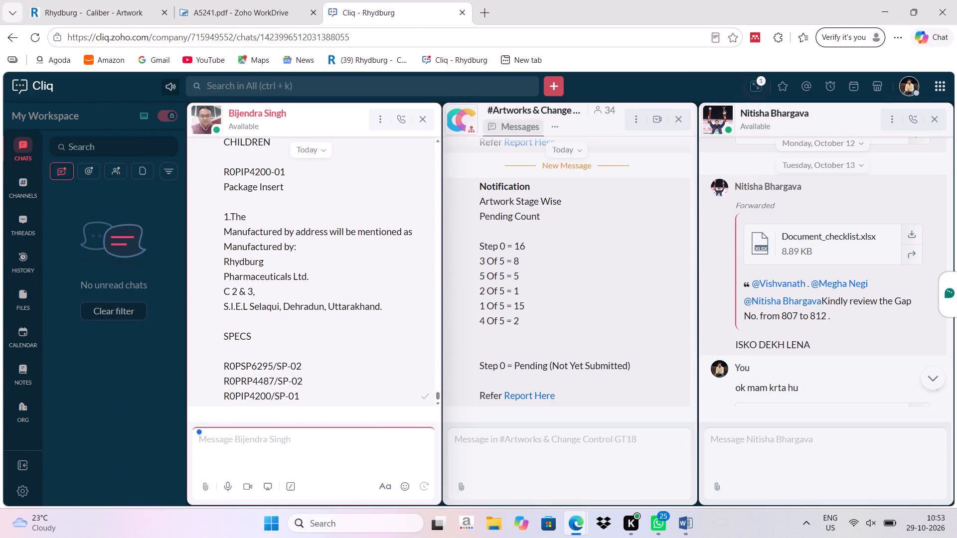
pyautogui.scroll(1, 308, 261)
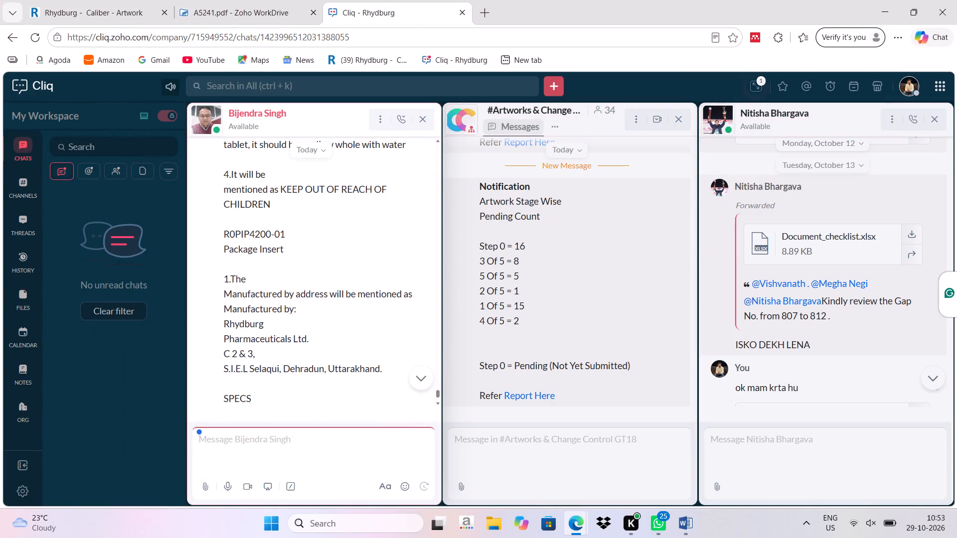
pyautogui.scroll(1, 308, 261)
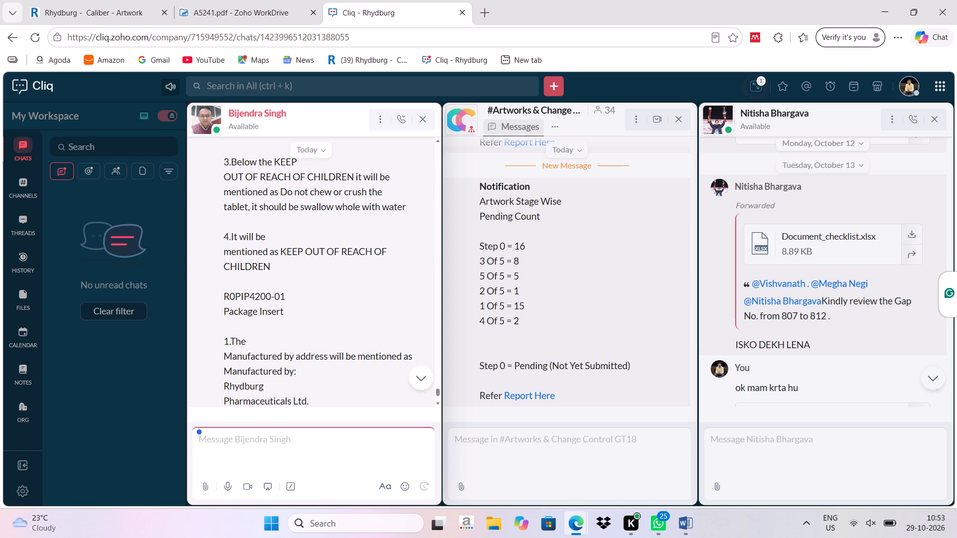
pyautogui.scroll(4, 319, 214)
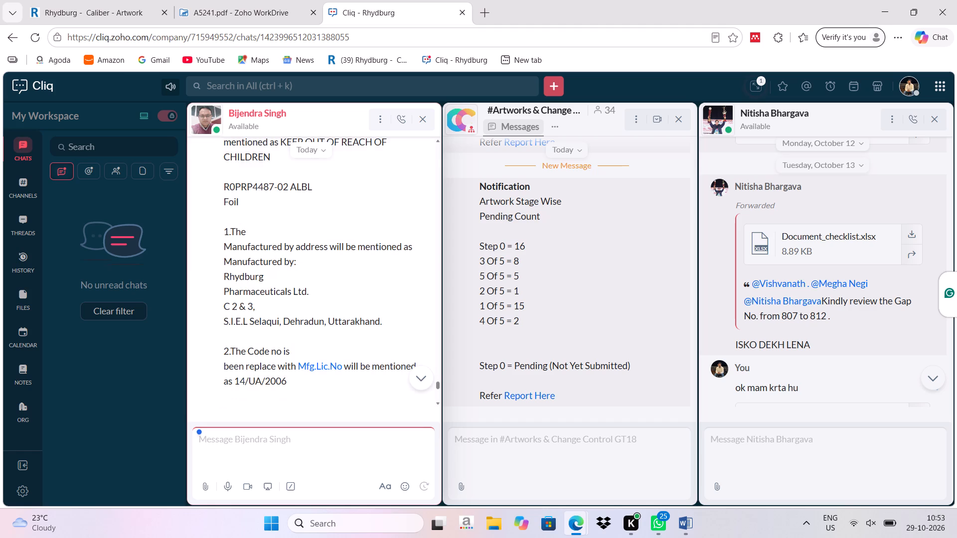
pyautogui.scroll(7, 319, 214)
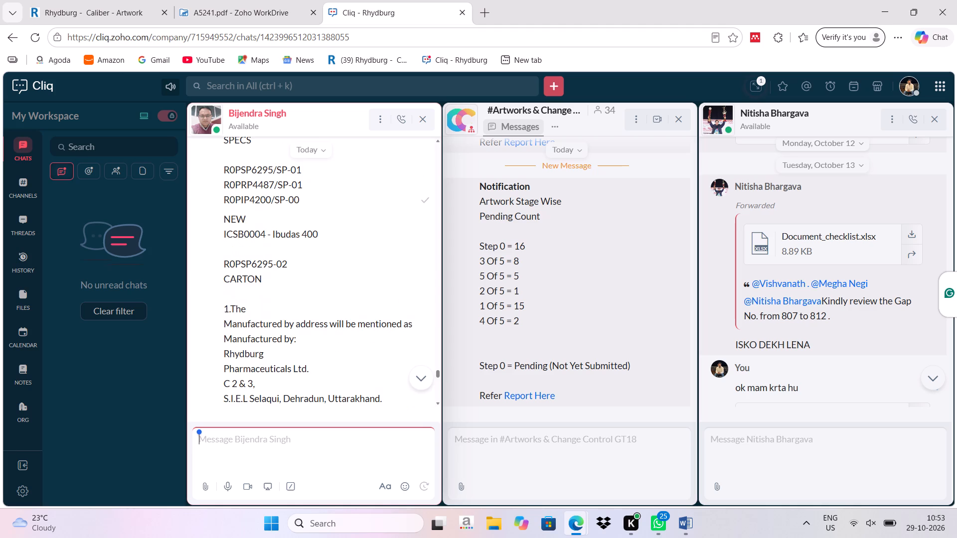
pyautogui.scroll(1, 323, 240)
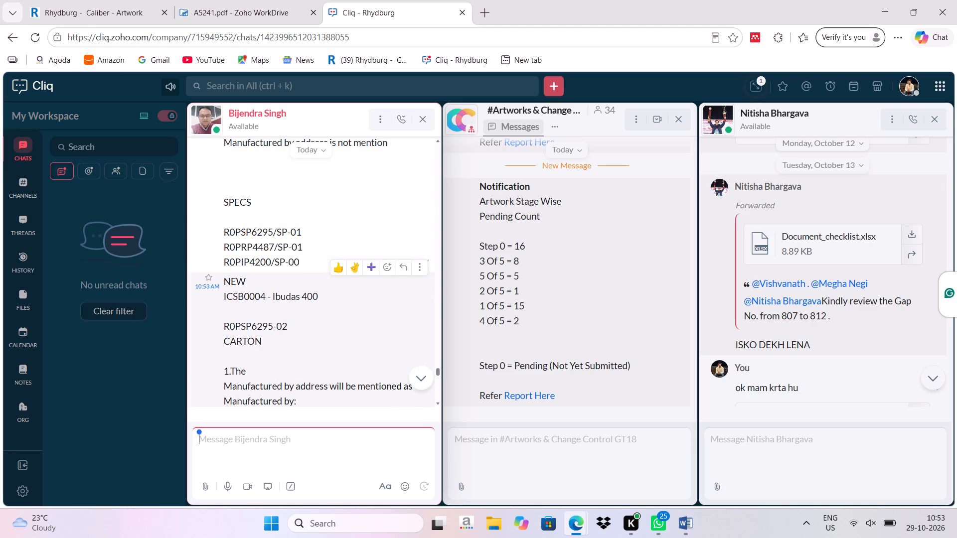
pyautogui.scroll(9, 327, 227)
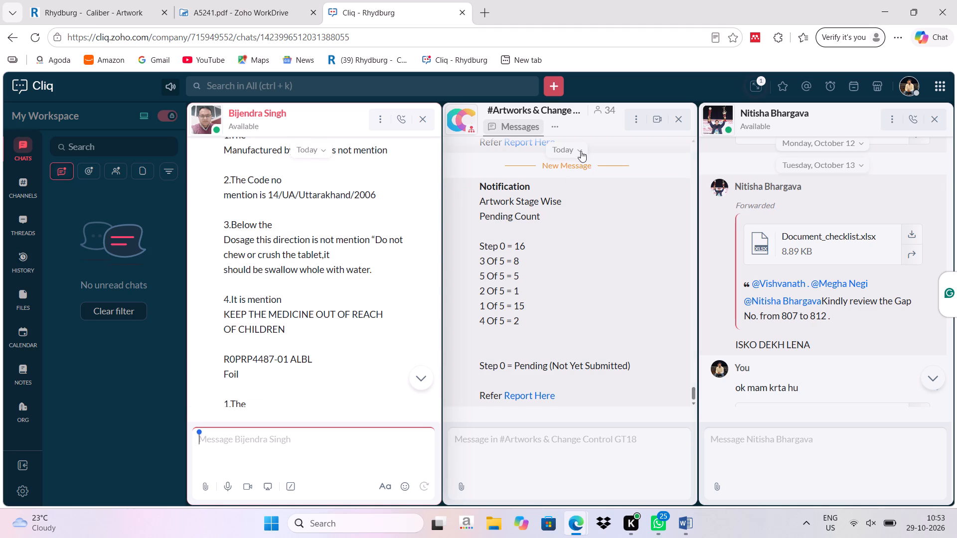
# Close the Artworks & Change Control conversation and minimize the Cliq and Word windows, leaving the CL10230 record in view.
pyautogui.click(679, 121)
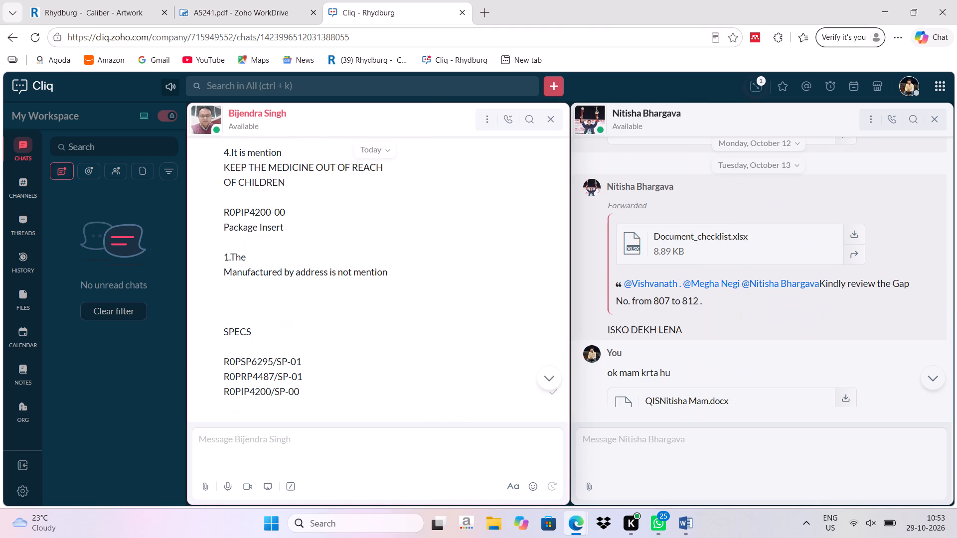
pyautogui.click(884, 3)
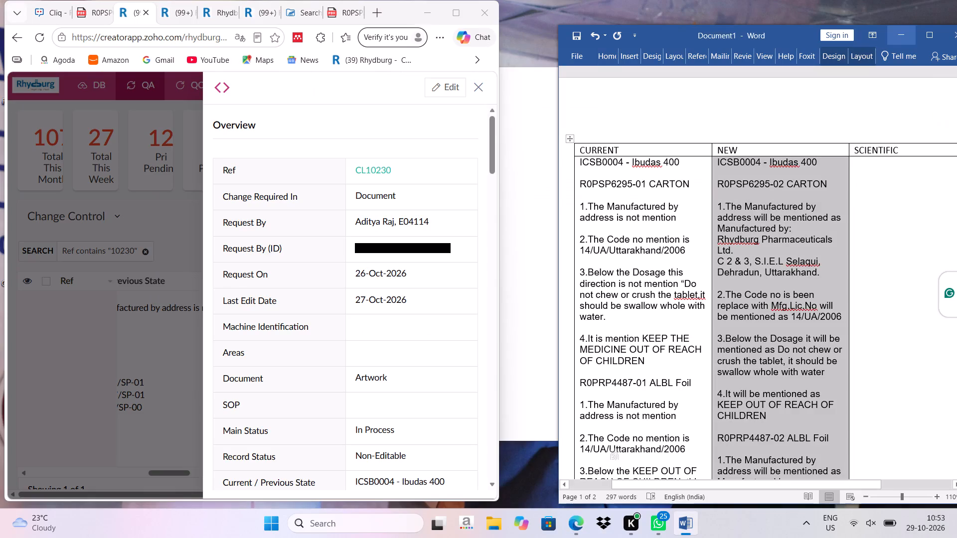
pyautogui.click(908, 36)
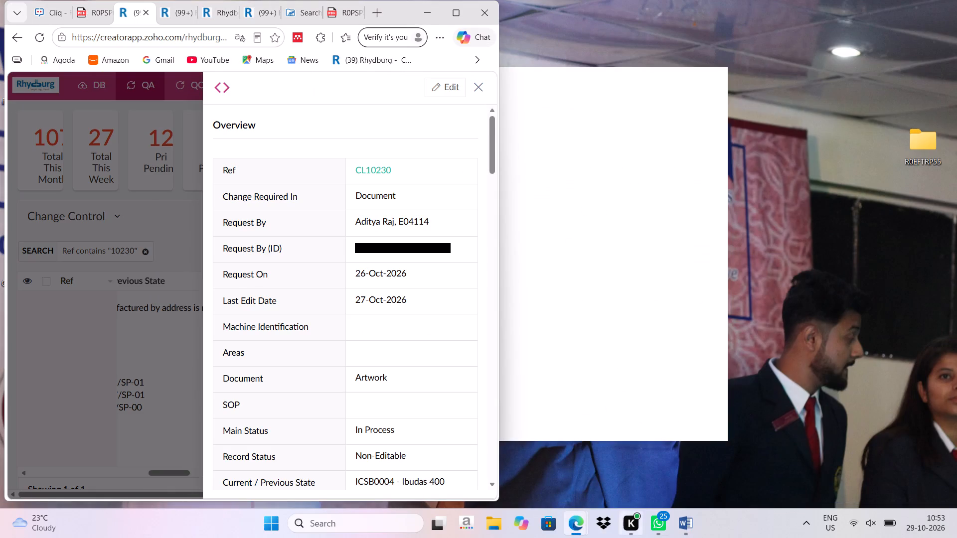
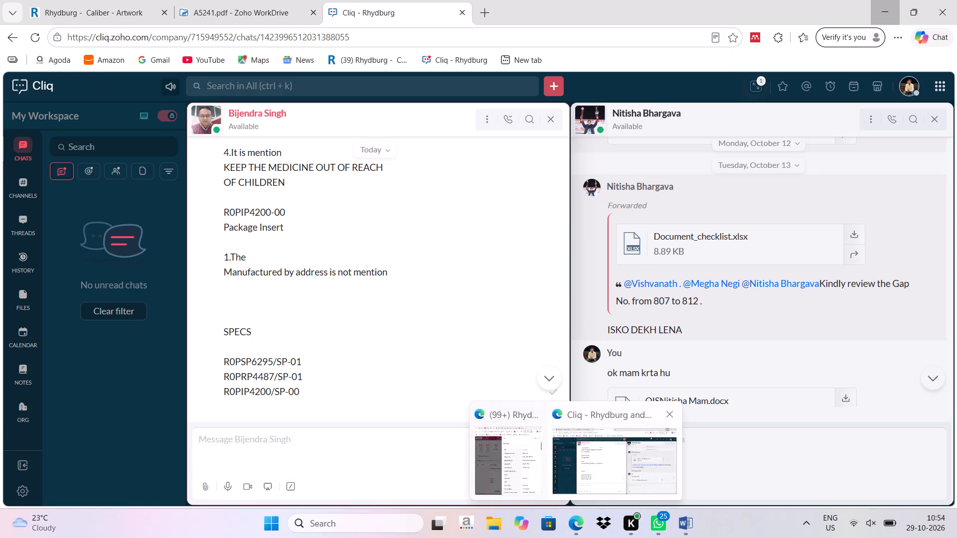
pyautogui.click(583, 468)
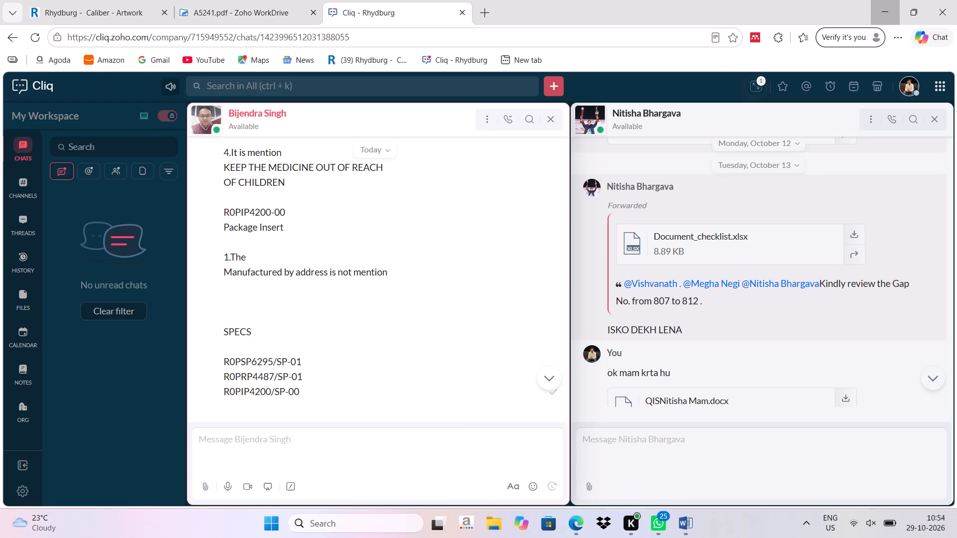
pyautogui.click(916, 7)
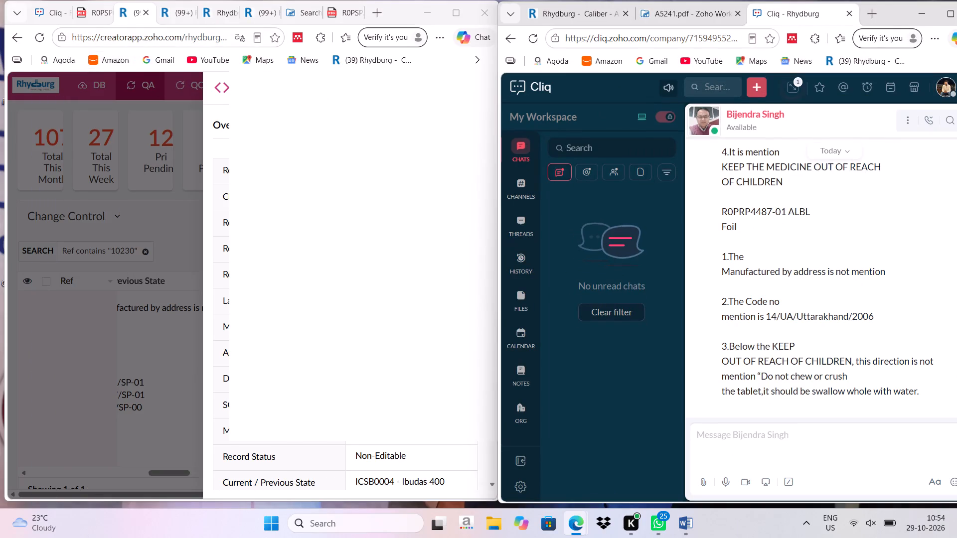
pyautogui.click(25, 333)
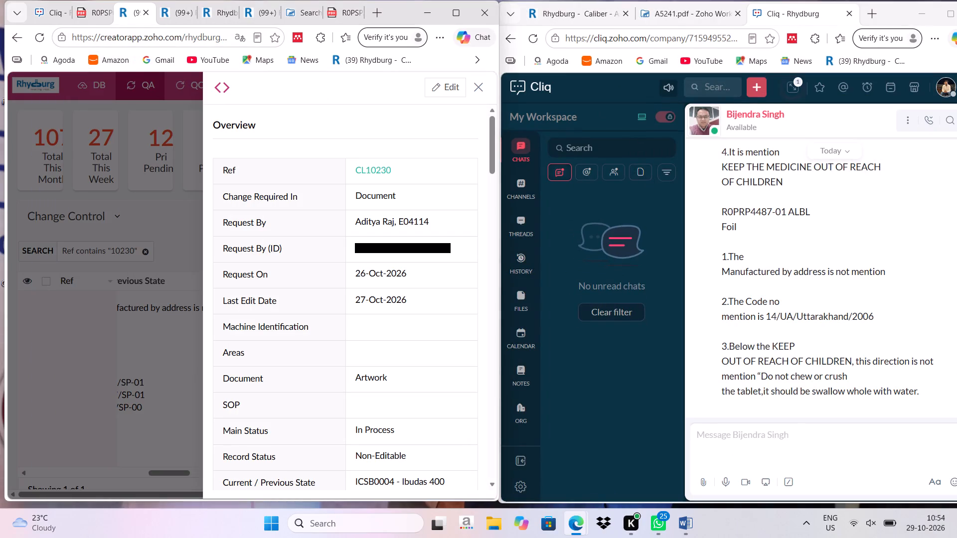
# View the A5241 artwork PDF and switch to the A5241 Ibudas 400 artwork record beside CL10230.
pyautogui.click(698, 9)
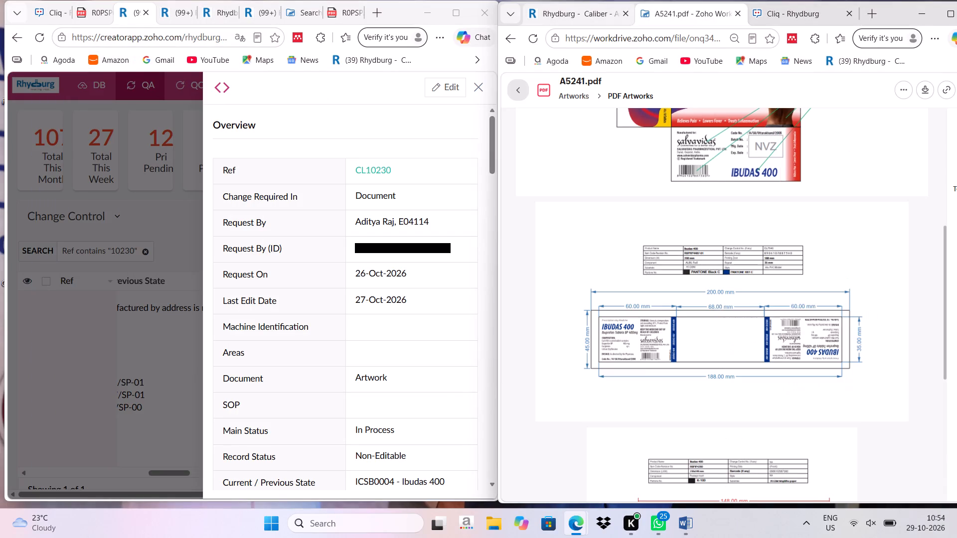
pyautogui.click(576, 5)
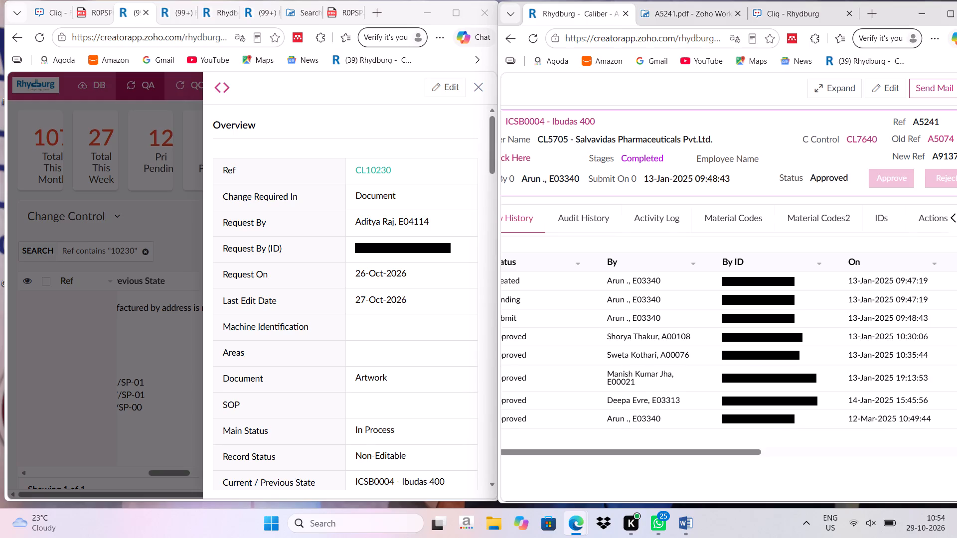
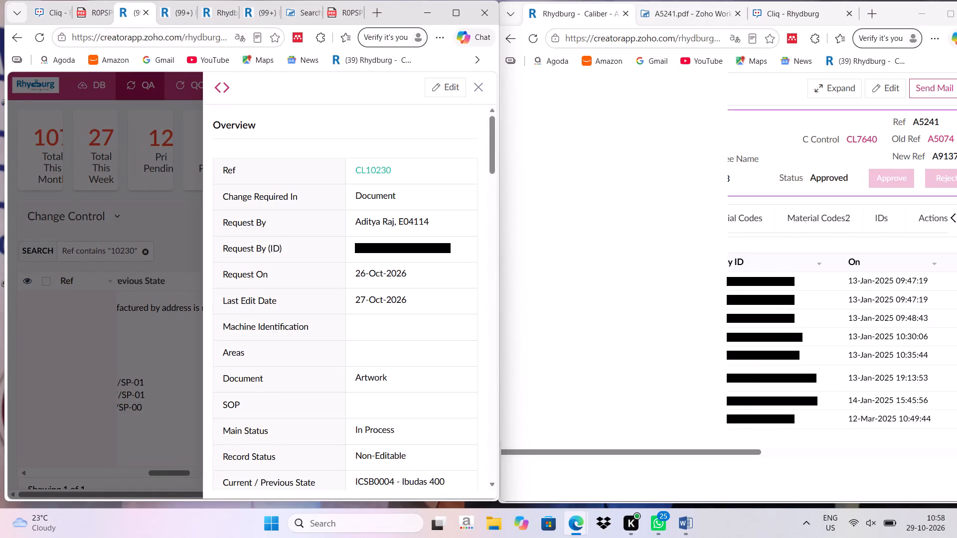
# Return to the Cliq chat beside CL10230 and review the sent wording through to the package insert and SPECS codes.
pyautogui.click(778, 6)
pyautogui.click(561, 176)
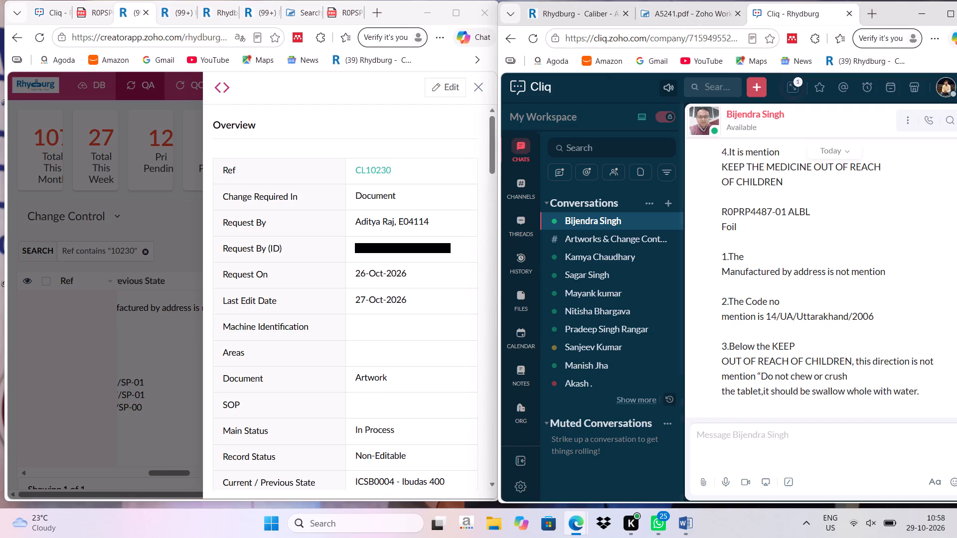
pyautogui.scroll(-17, 795, 258)
pyautogui.scroll(-6, 795, 259)
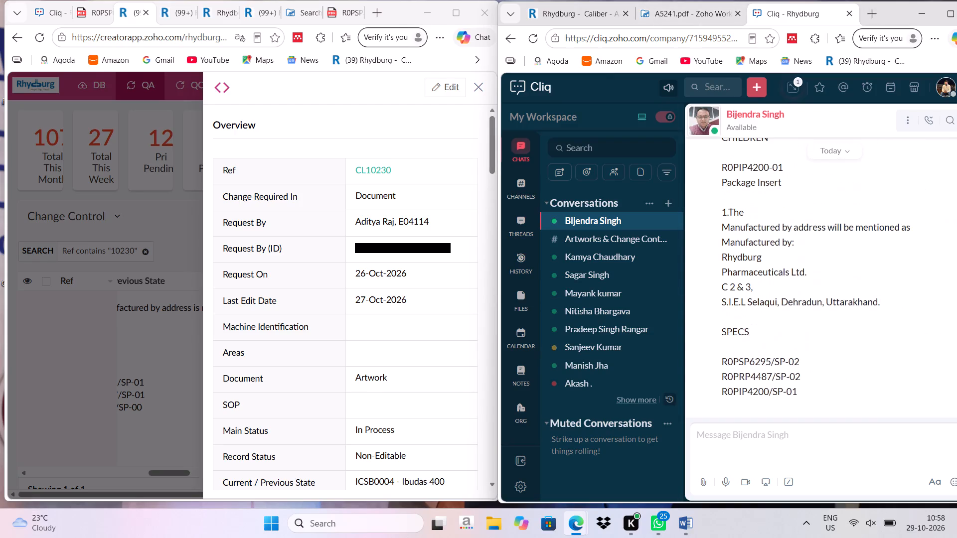
pyautogui.scroll(-13, 795, 259)
# Switch to the WorkDrive file AR31245.pdf, dismissing the translation offer on the way, and go back to its search results list.
pyautogui.click(167, 7)
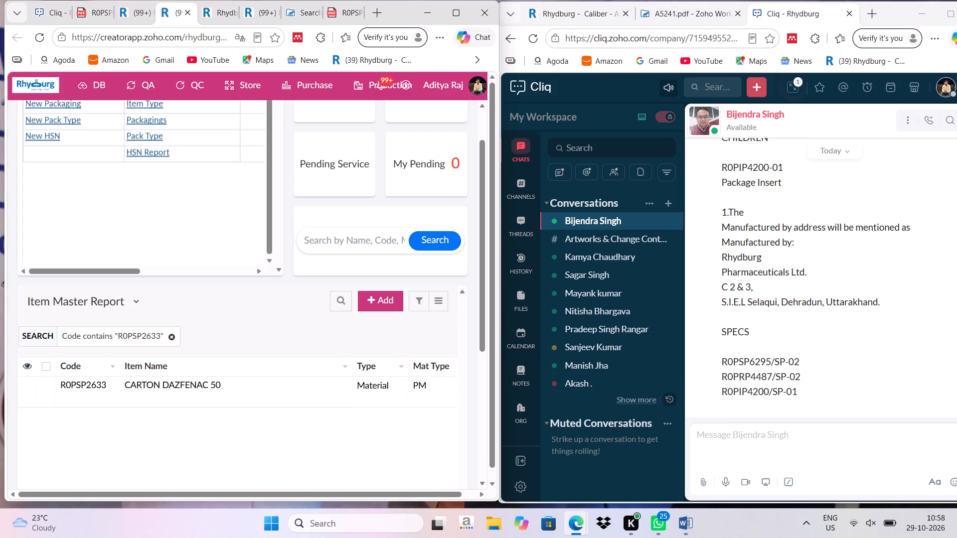
pyautogui.click(219, 12)
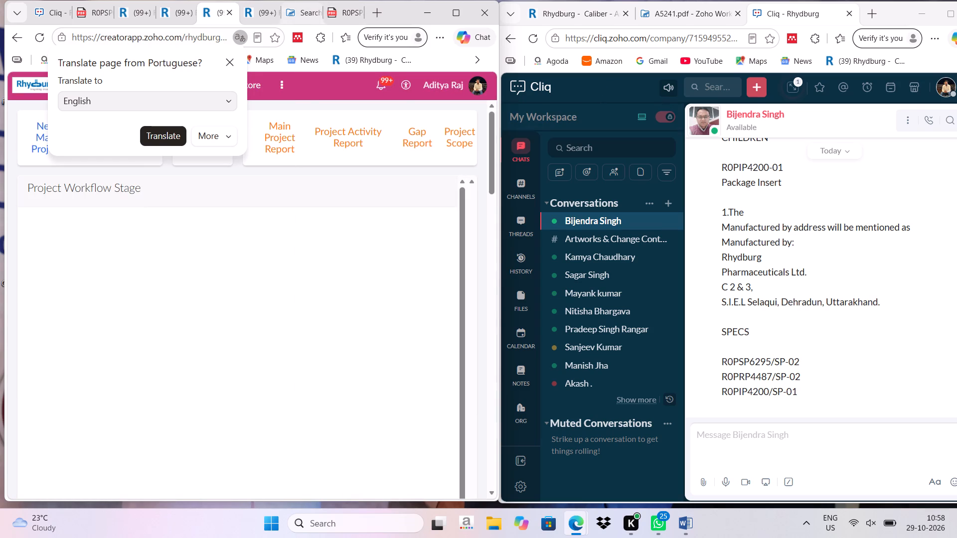
pyautogui.click(229, 62)
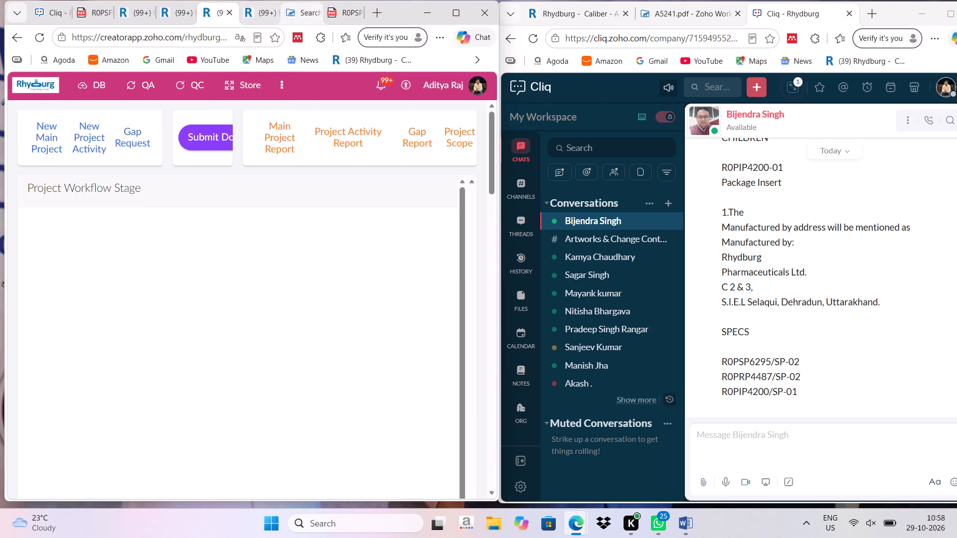
pyautogui.click(308, 14)
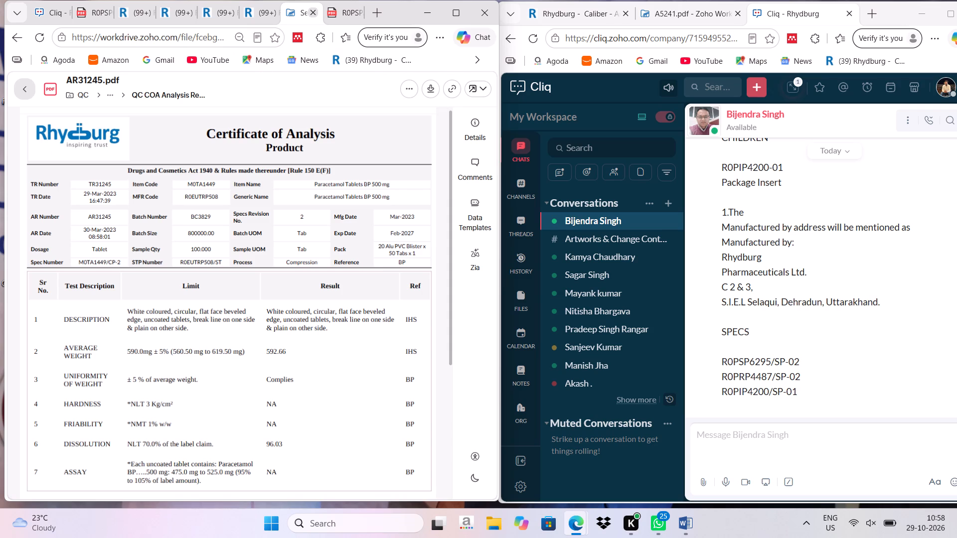
pyautogui.click(19, 38)
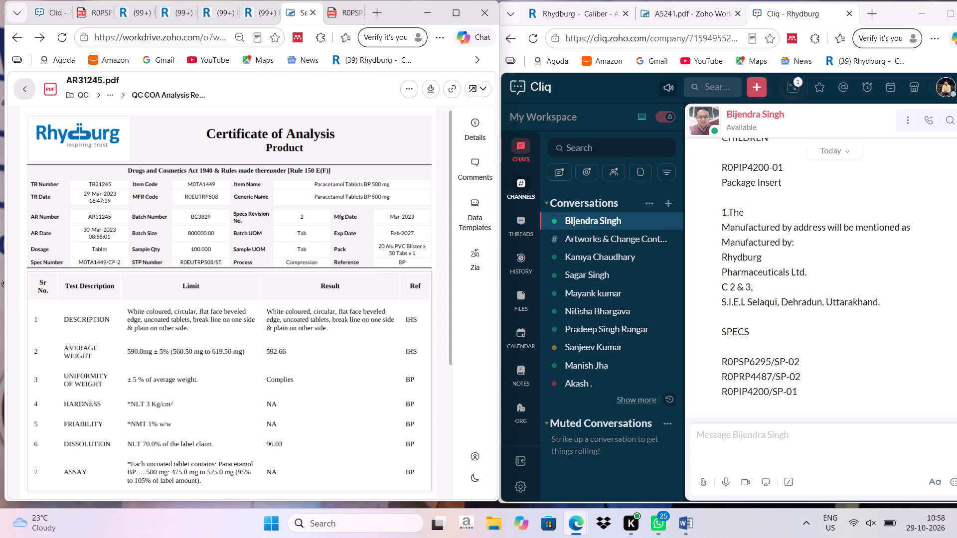
pyautogui.click(22, 89)
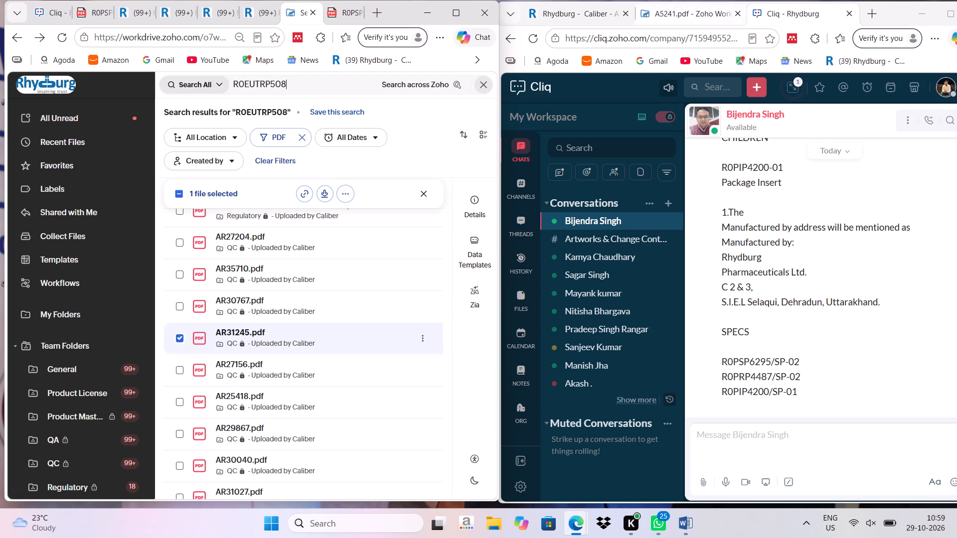
# Show the A5241 artwork PDF beside the WorkDrive search results and clear the AR31245.pdf selection.
pyautogui.click(697, 11)
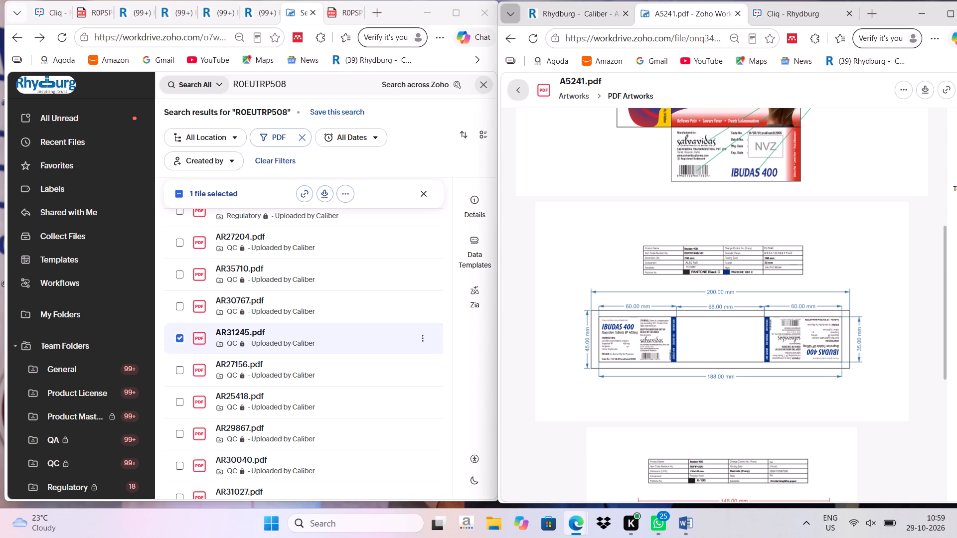
pyautogui.click(424, 194)
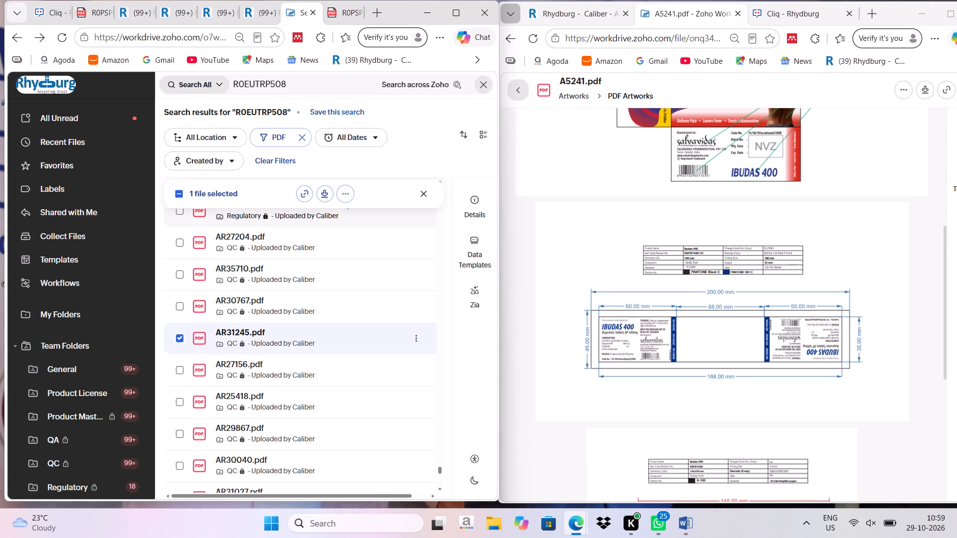
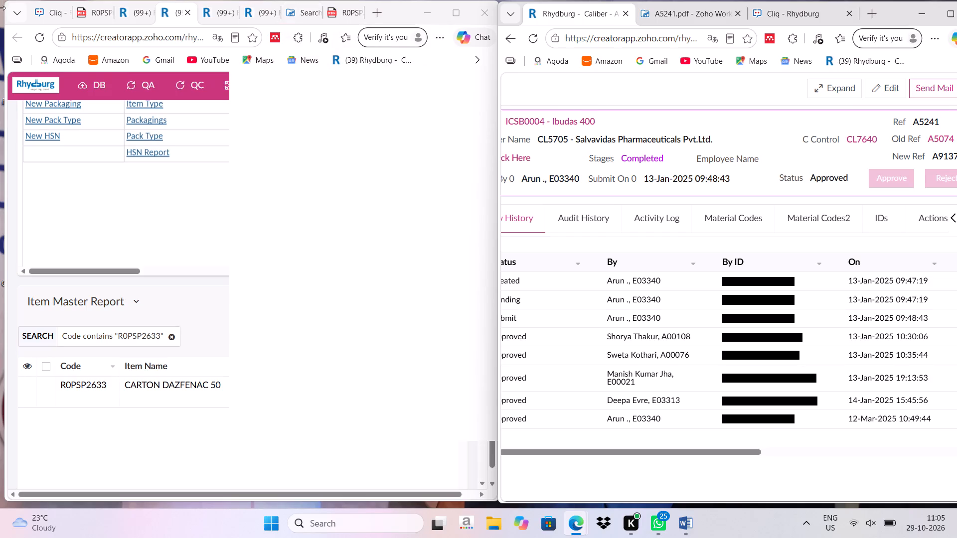
# Return to the Change Control page in a full-size window, close CL10230's details and review its New Suggested State and Current / Previous State.
pyautogui.click(462, 11)
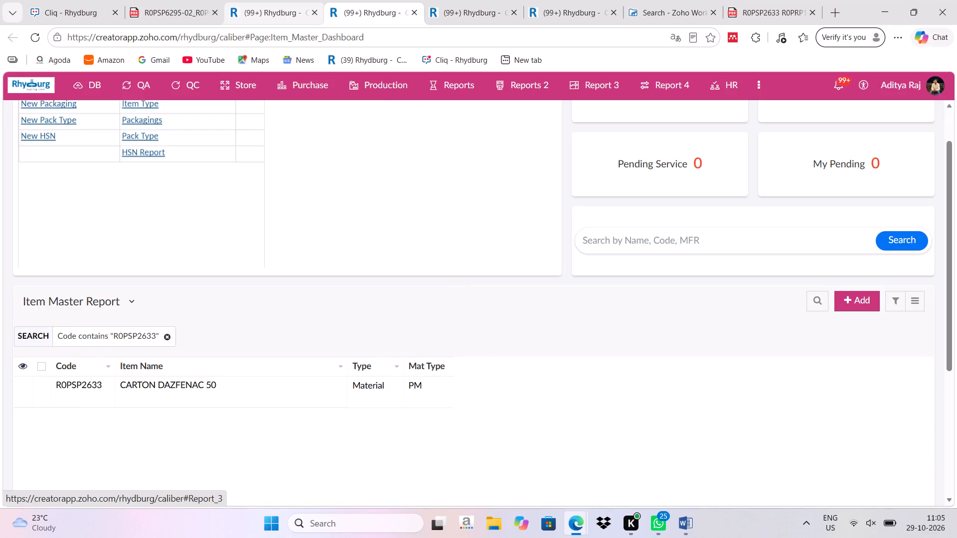
pyautogui.click(266, 11)
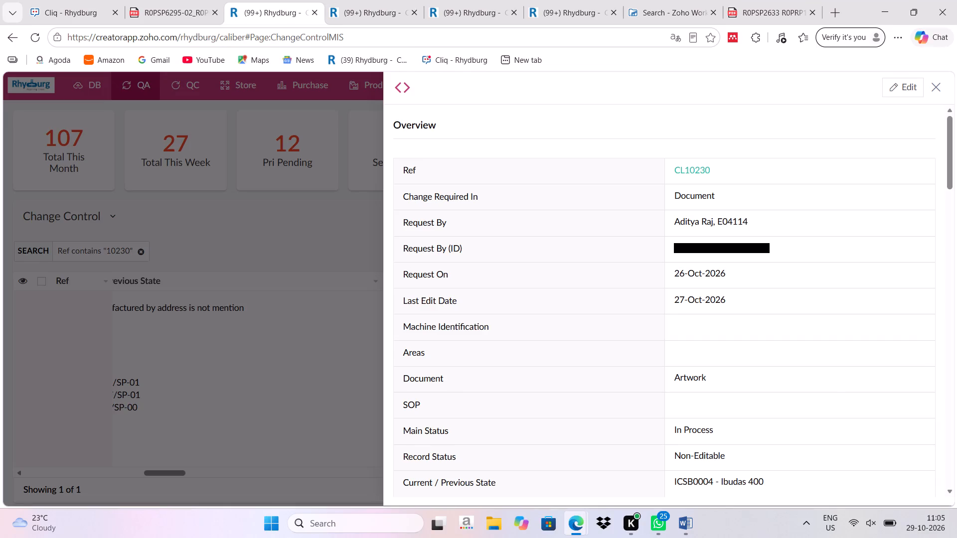
pyautogui.click(933, 85)
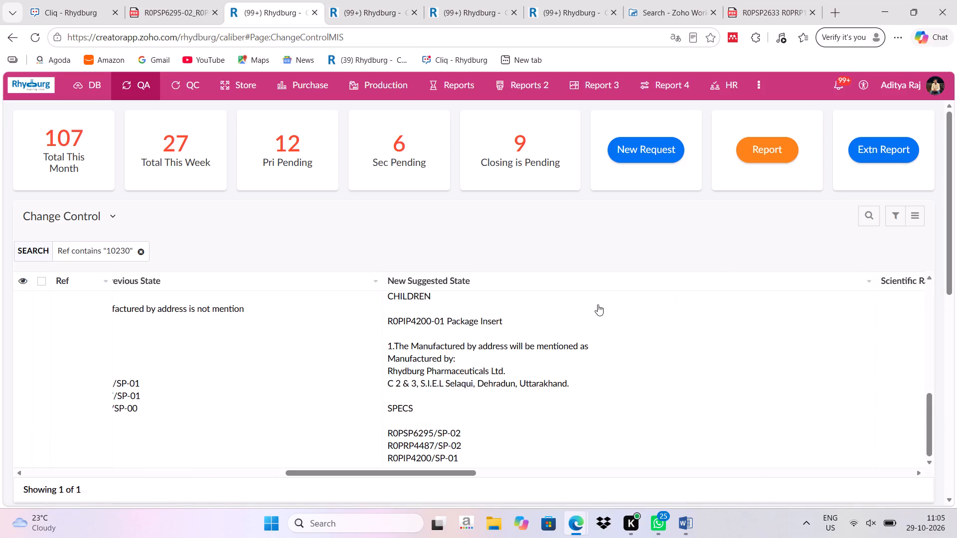
pyautogui.scroll(-2, 895, 333)
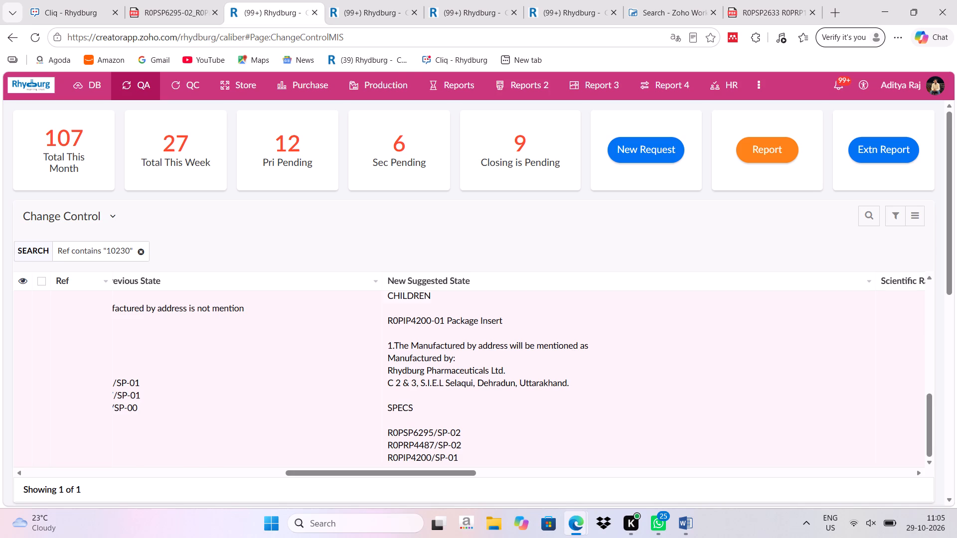
pyautogui.moveTo(449, 474); pyautogui.dragTo(293, 475)
pyautogui.scroll(7, 561, 390)
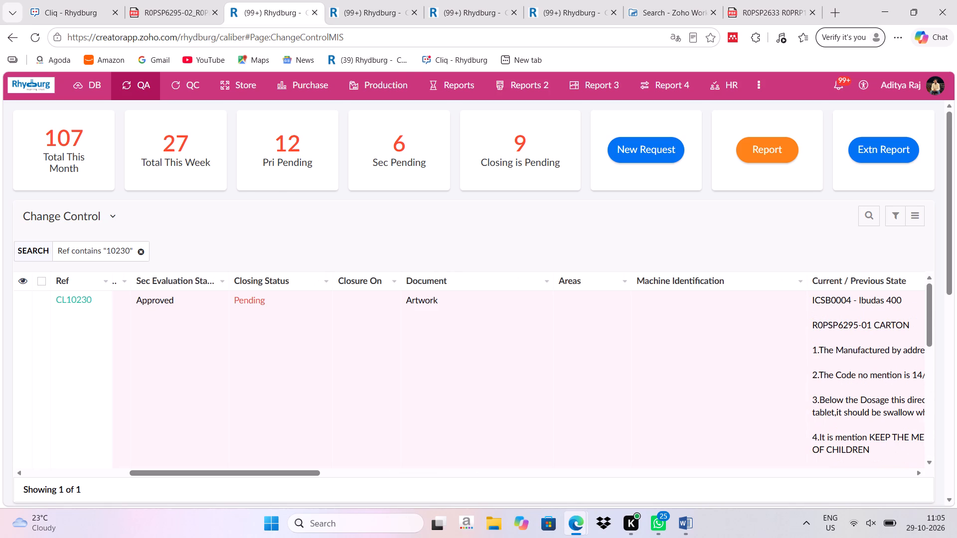
pyautogui.scroll(2, 570, 395)
pyautogui.scroll(-5, 570, 395)
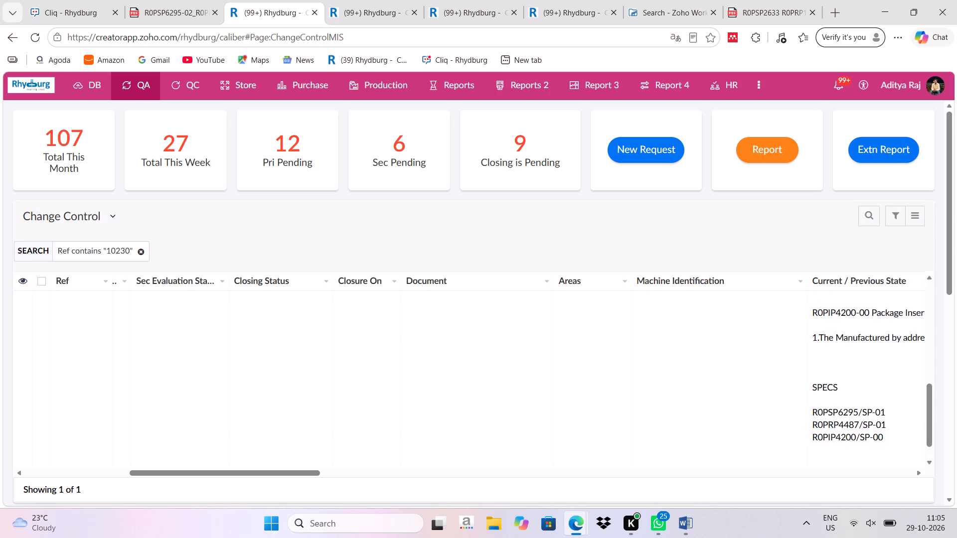
# Replace the 10230 filter on the Change Control list with a search for Ref containing 10212.
pyautogui.click(142, 252)
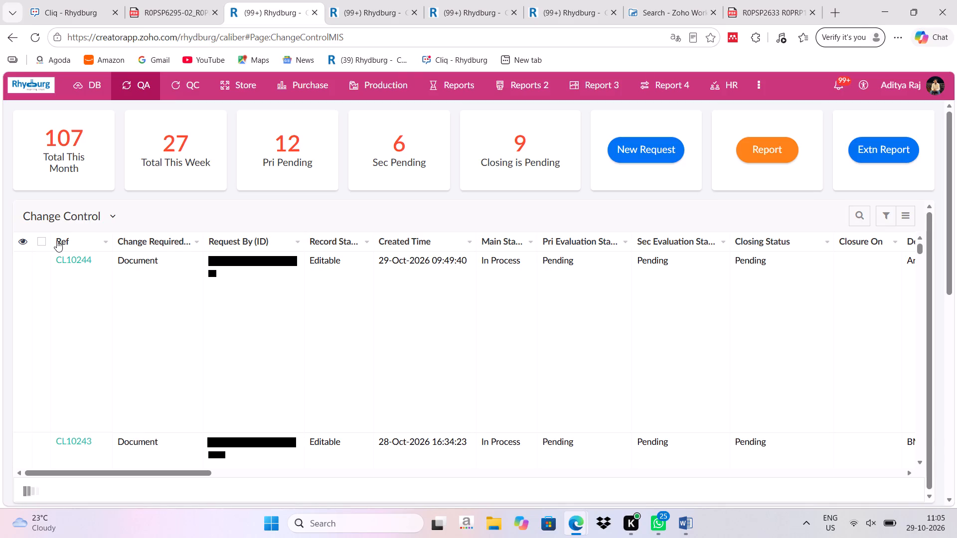
pyautogui.click(57, 241)
pyautogui.click(76, 263)
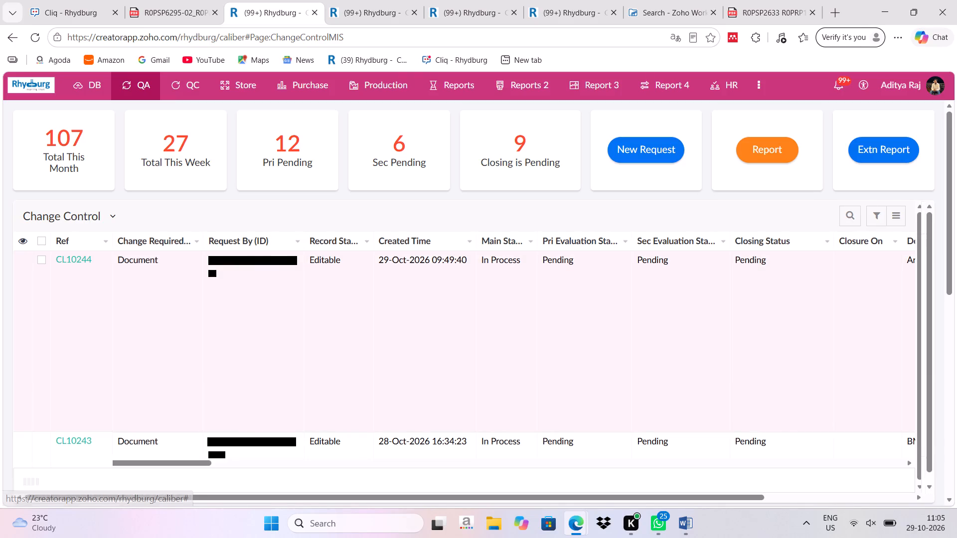
pyautogui.write('10212')
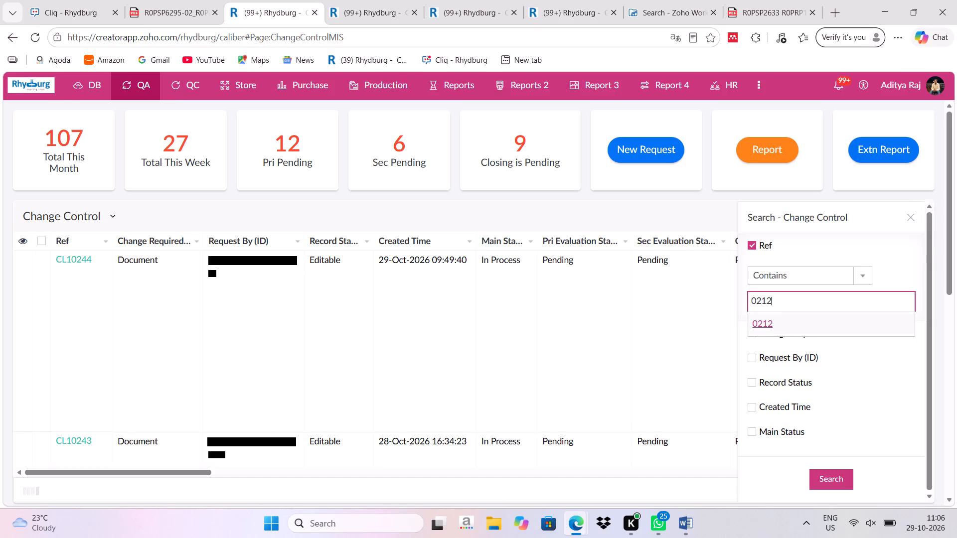
pyautogui.press('BackSpace')
pyautogui.press('BackSpace')
pyautogui.press('BackSpace')
pyautogui.press('BackSpace')
pyautogui.press('BackSpace')
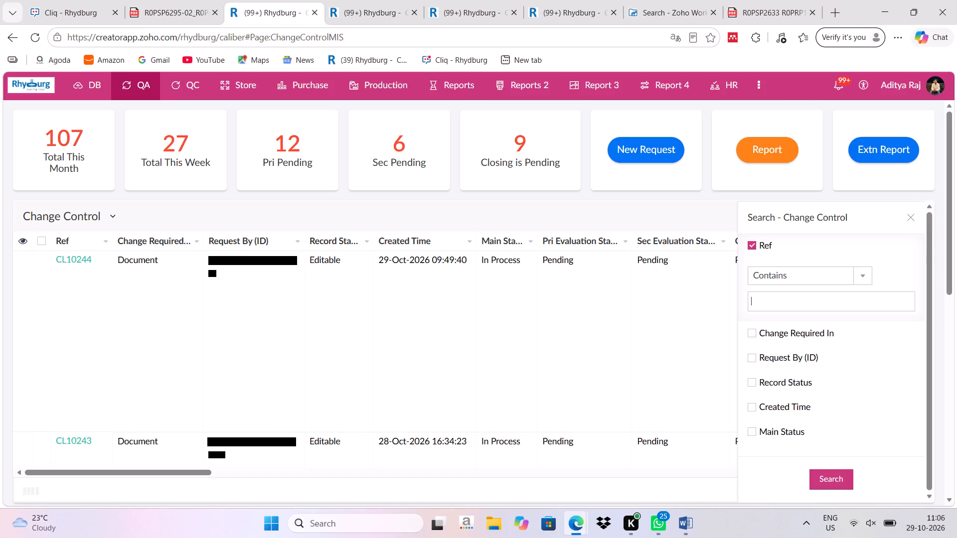
pyautogui.write('1021')
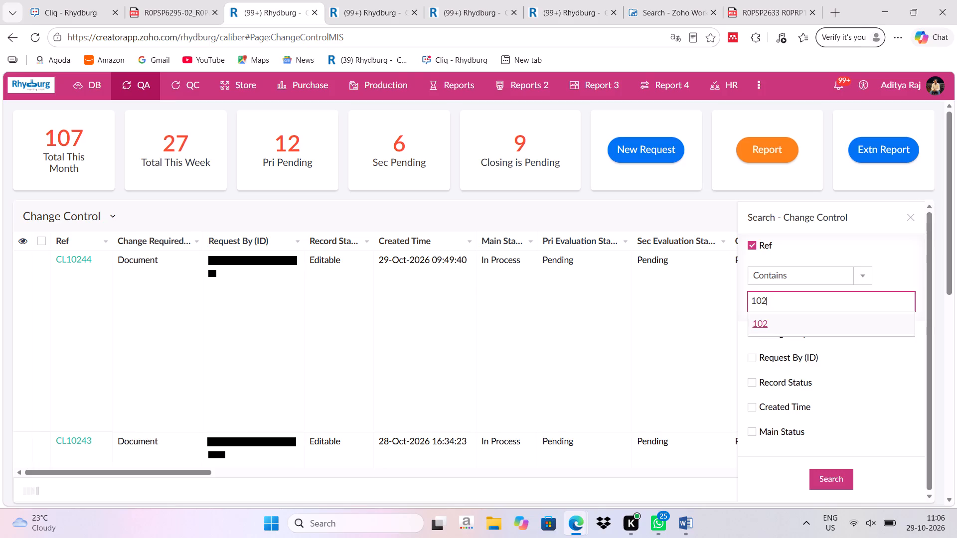
pyautogui.press('2')
pyautogui.press('Return')
pyautogui.press('Return')
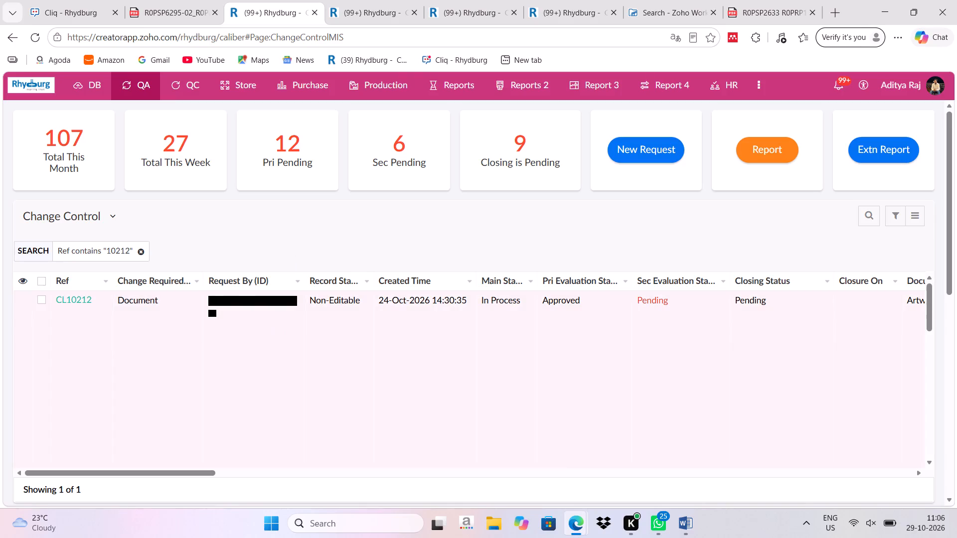
# Search the Change Control list for Ref containing 10213 instead of 10212.
pyautogui.click(64, 280)
pyautogui.click(68, 292)
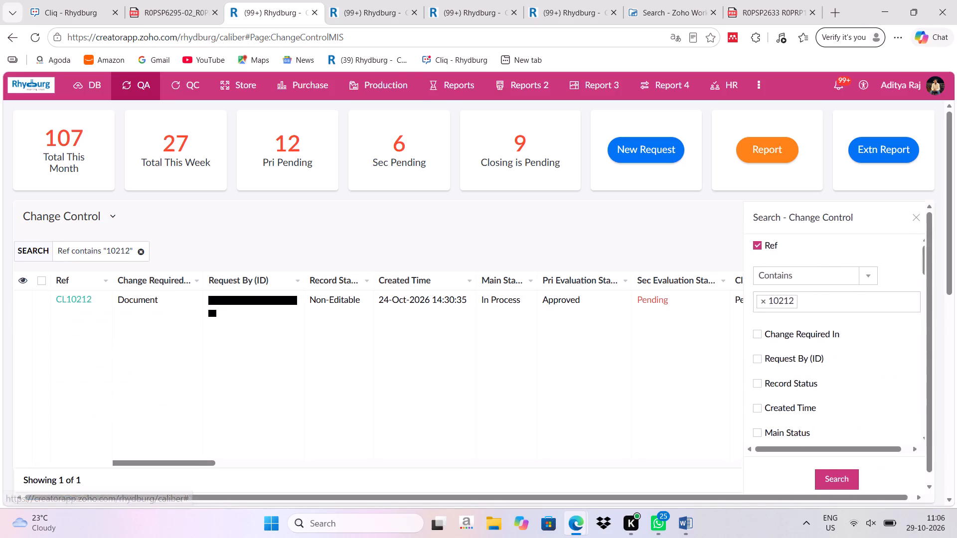
pyautogui.click(758, 303)
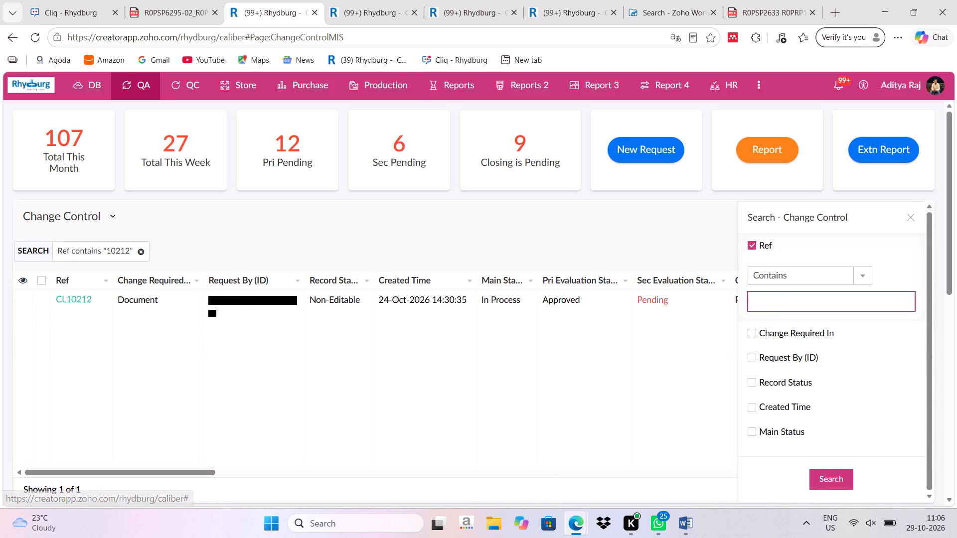
pyautogui.write('102')
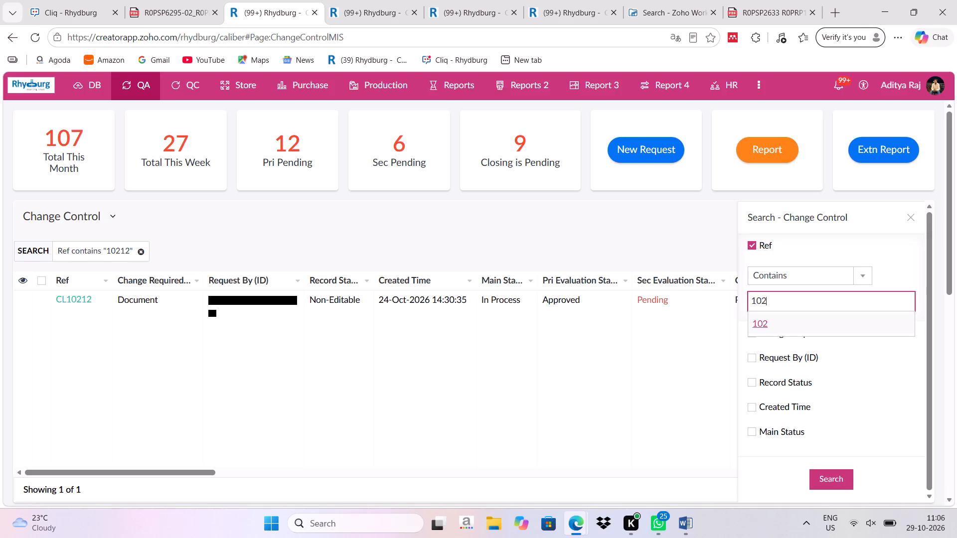
pyautogui.write('13')
pyautogui.press('Return')
pyautogui.press('Return')
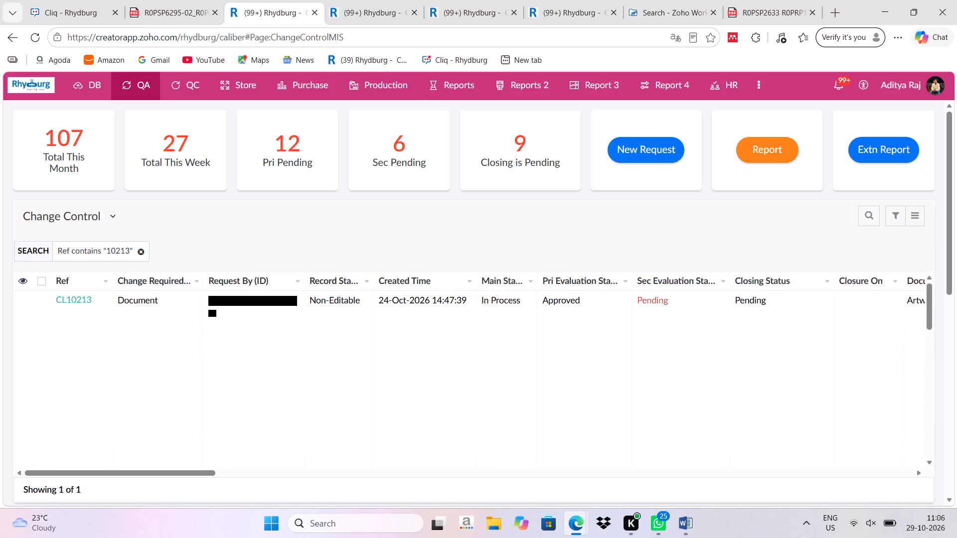
# Examine the Current / Previous State wording of change control CL10213.
pyautogui.hscroll(-4, 694, 401)
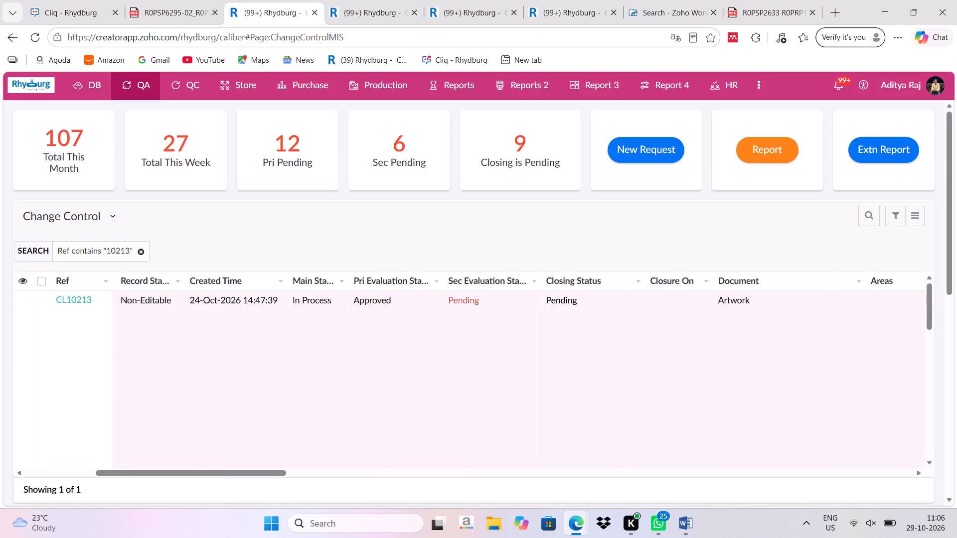
pyautogui.hscroll(-5, 694, 401)
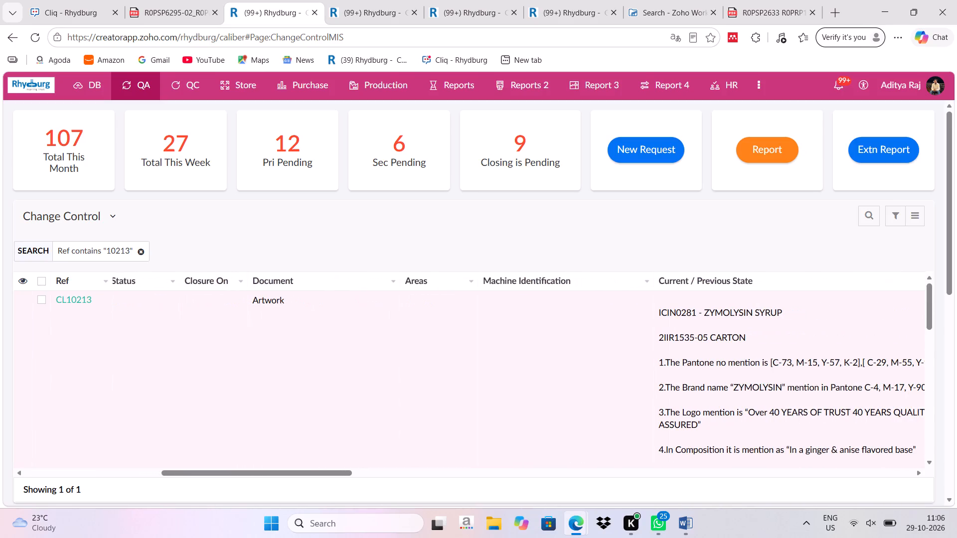